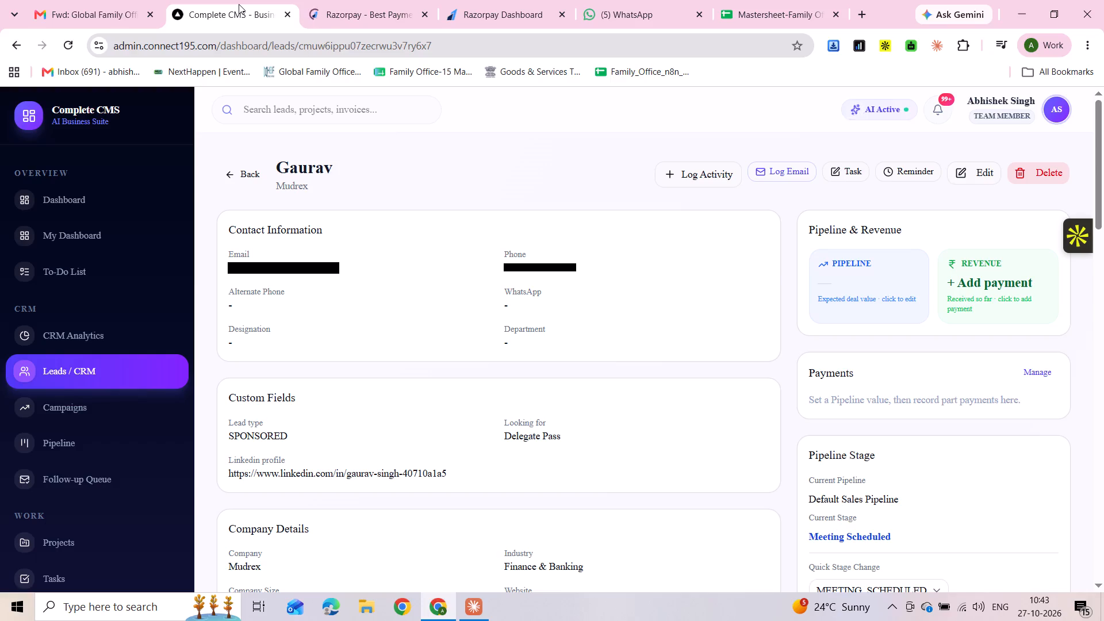
Examine Ramani's lead record from the campaign's meeting-scheduled leads, including the activity timeline and discussion notes, and return to the lead list.
{"action": "left_click", "coordinate": [238, 177]}
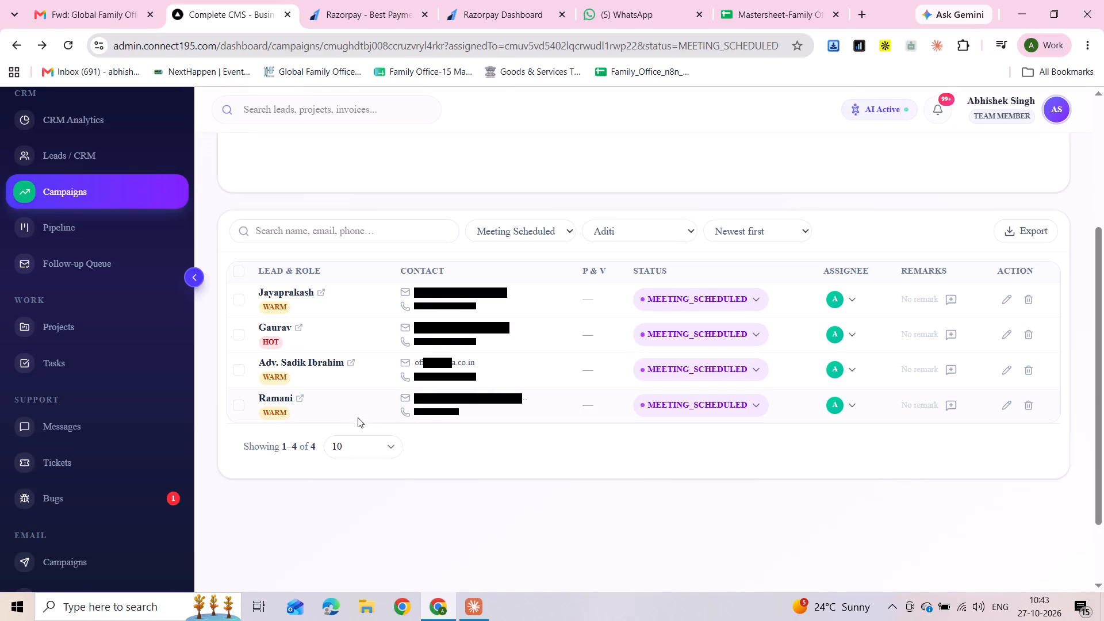
{"action": "left_click", "coordinate": [274, 400]}
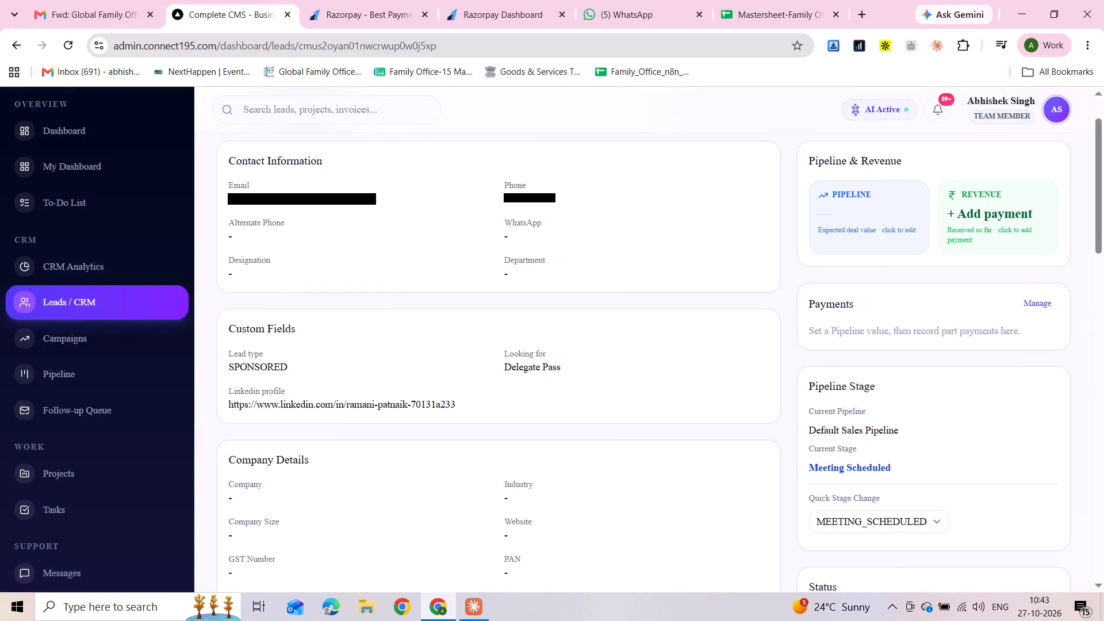
{"action": "scroll", "coordinate": [503, 401], "scroll_direction": "down", "scroll_amount": 3}
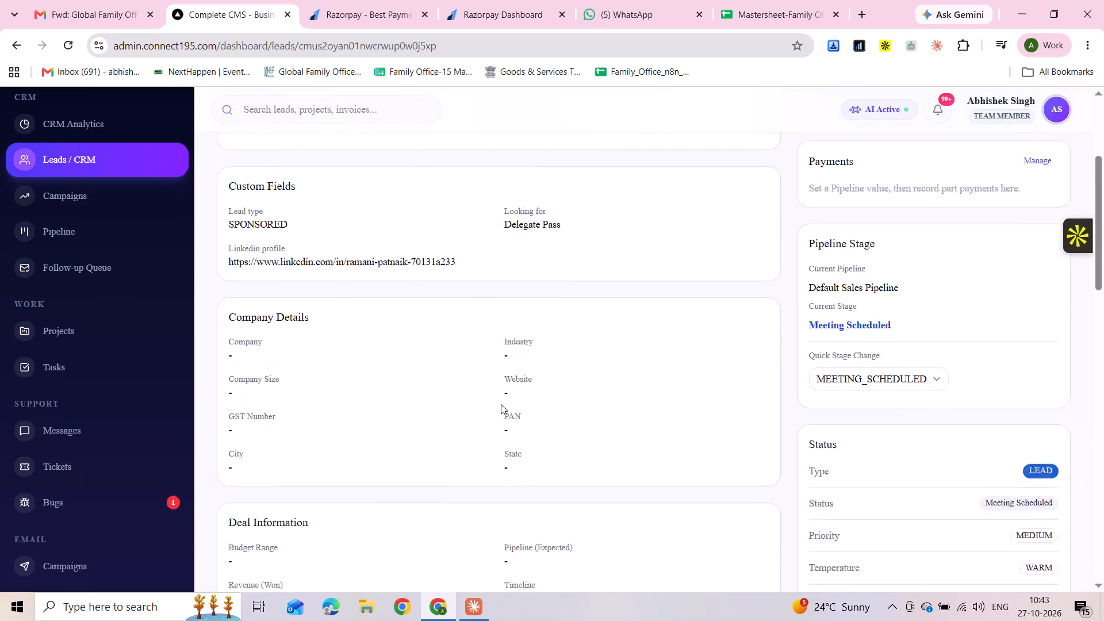
{"action": "scroll", "coordinate": [501, 404], "scroll_direction": "down", "scroll_amount": 4}
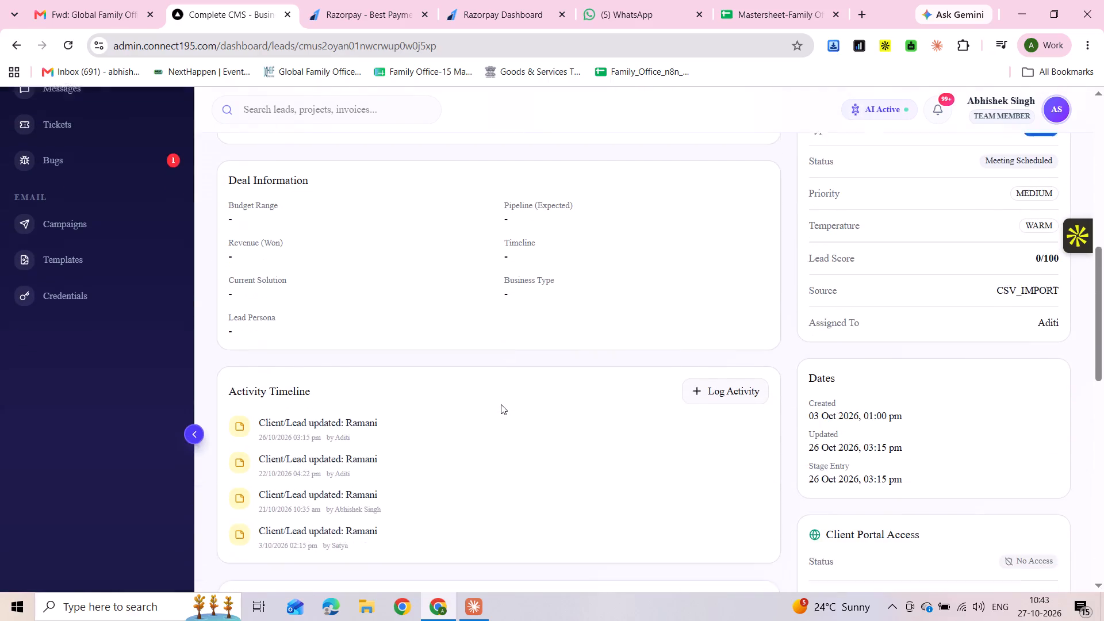
{"action": "scroll", "coordinate": [501, 404], "scroll_direction": "up", "scroll_amount": 1}
{"action": "scroll", "coordinate": [501, 404], "scroll_direction": "down", "scroll_amount": 4}
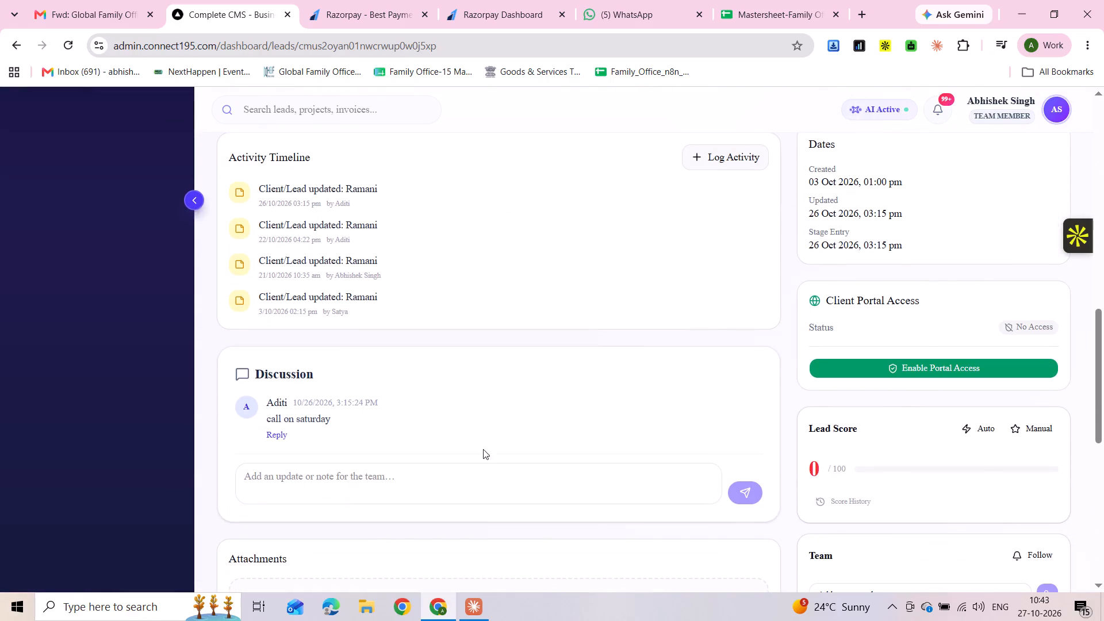
{"action": "scroll", "coordinate": [480, 453], "scroll_direction": "up", "scroll_amount": 17}
{"action": "left_click", "coordinate": [239, 172]}
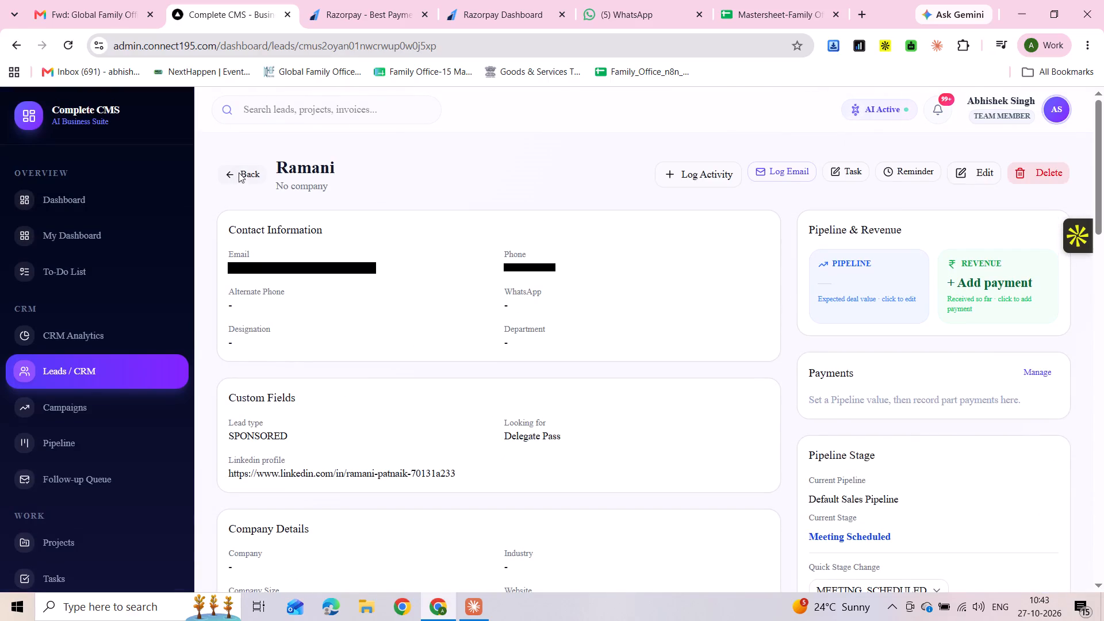
Open the Linkedin-family-office-leads-v2 campaign from the campaigns overview.
{"action": "scroll", "coordinate": [63, 256], "scroll_direction": "up", "scroll_amount": 4}
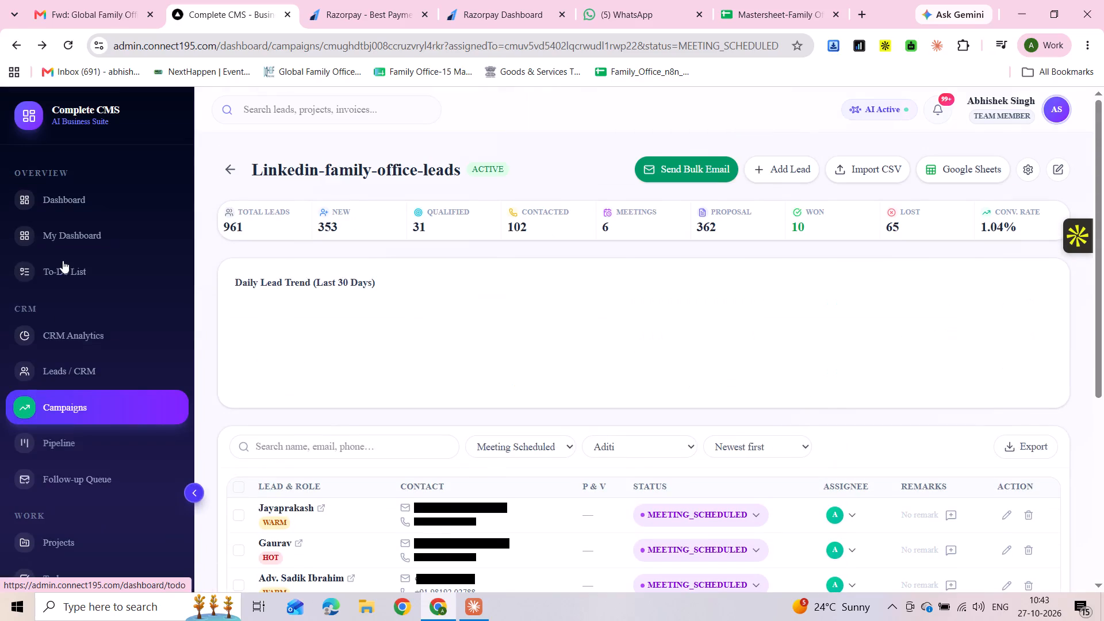
{"action": "left_click", "coordinate": [85, 405]}
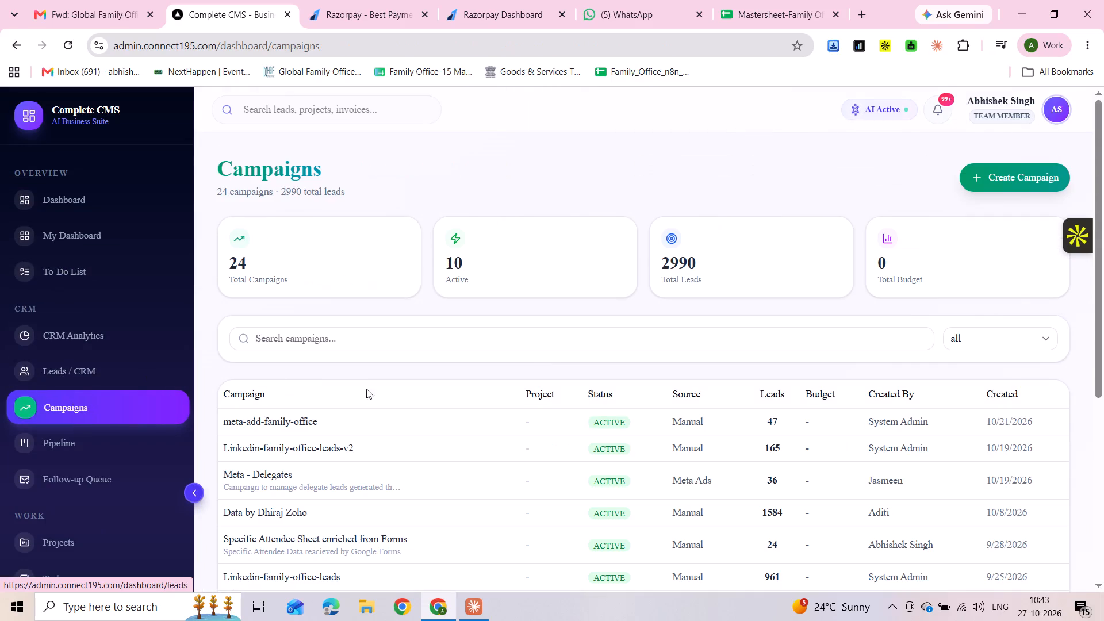
{"action": "scroll", "coordinate": [480, 445], "scroll_direction": "down", "scroll_amount": 1}
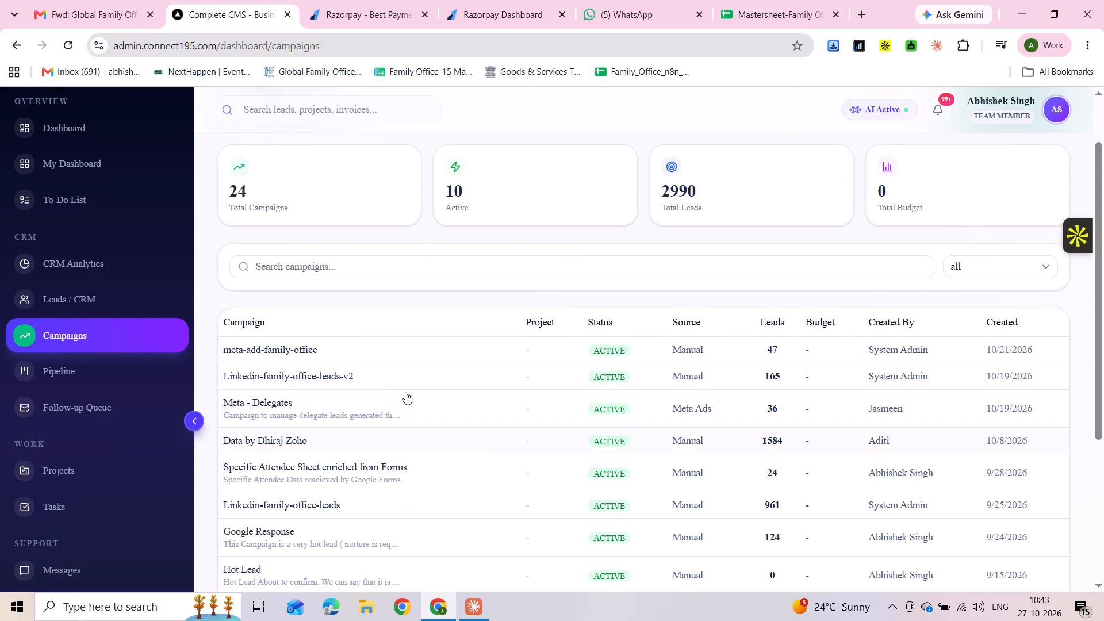
{"action": "left_click", "coordinate": [314, 378]}
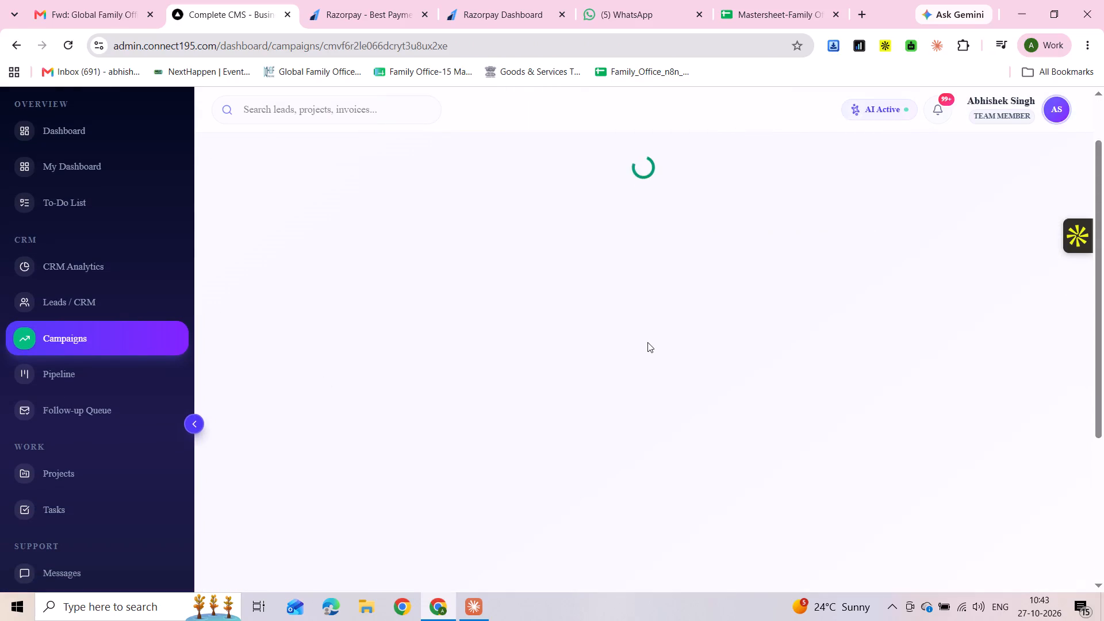
Filter the campaign's leads to status New and assignee set to the signed-in team member.
{"action": "scroll", "coordinate": [637, 395], "scroll_direction": "down", "scroll_amount": 1}
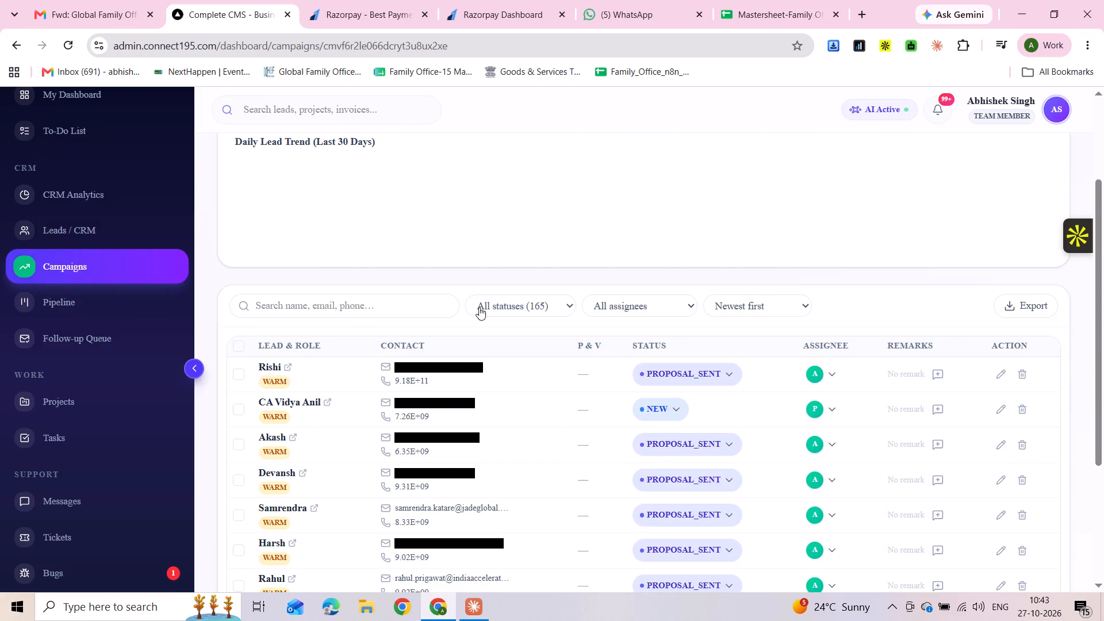
{"action": "left_click", "coordinate": [516, 302]}
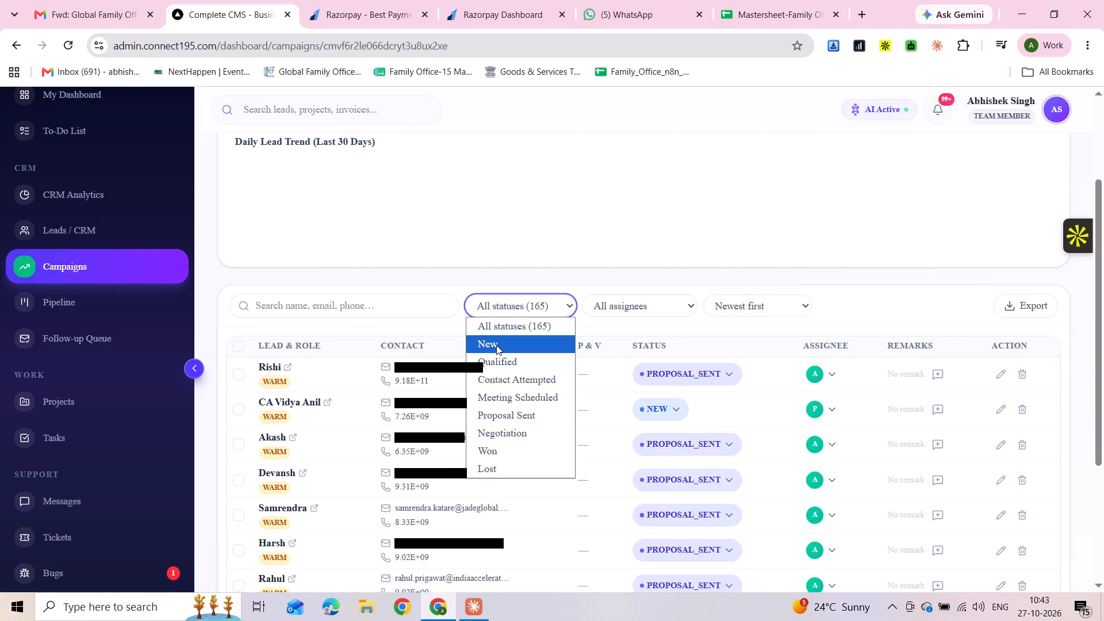
{"action": "left_click", "coordinate": [496, 345]}
{"action": "left_click", "coordinate": [627, 312]}
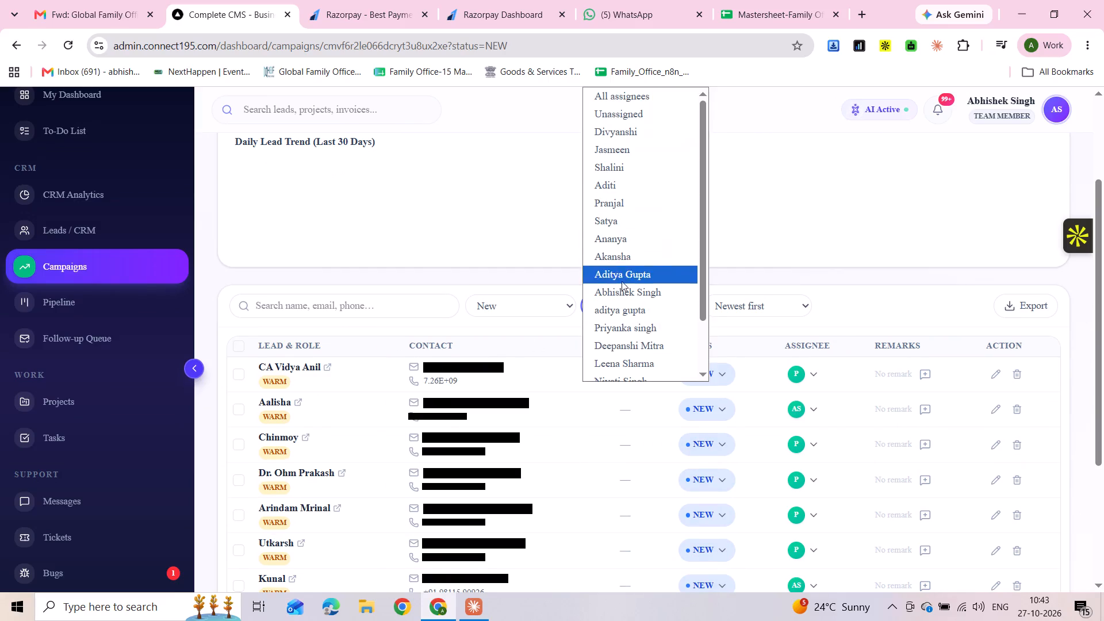
{"action": "left_click", "coordinate": [623, 289]}
{"action": "scroll", "coordinate": [604, 342], "scroll_direction": "down", "scroll_amount": 2}
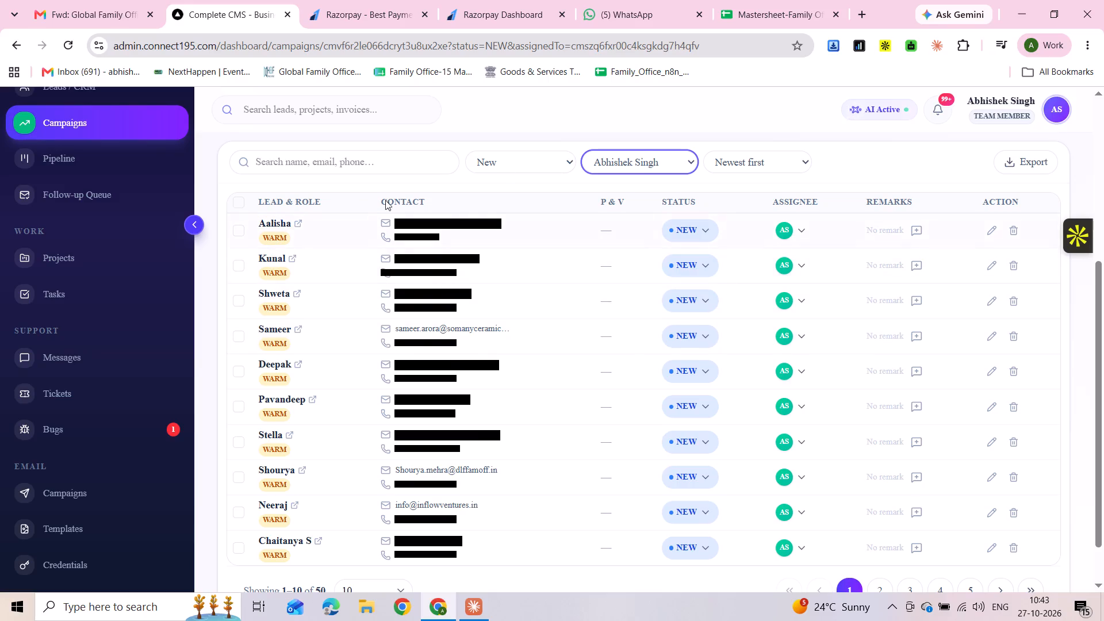
Filter the signed-in team member's leads by the Meeting Scheduled status.
{"action": "left_click", "coordinate": [523, 160]}
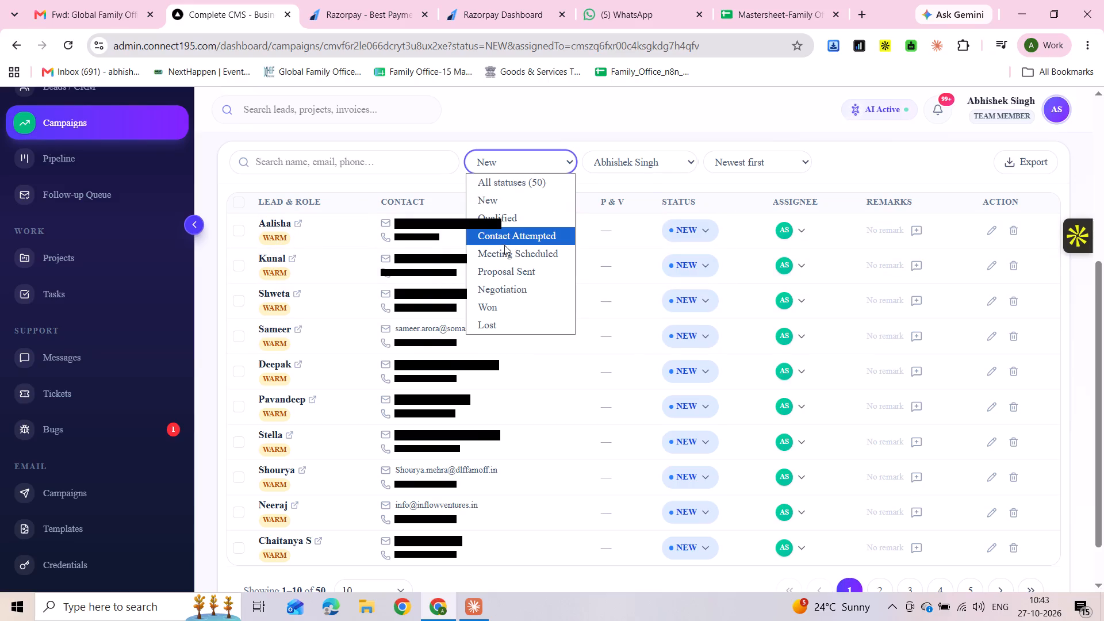
{"action": "left_click", "coordinate": [508, 256]}
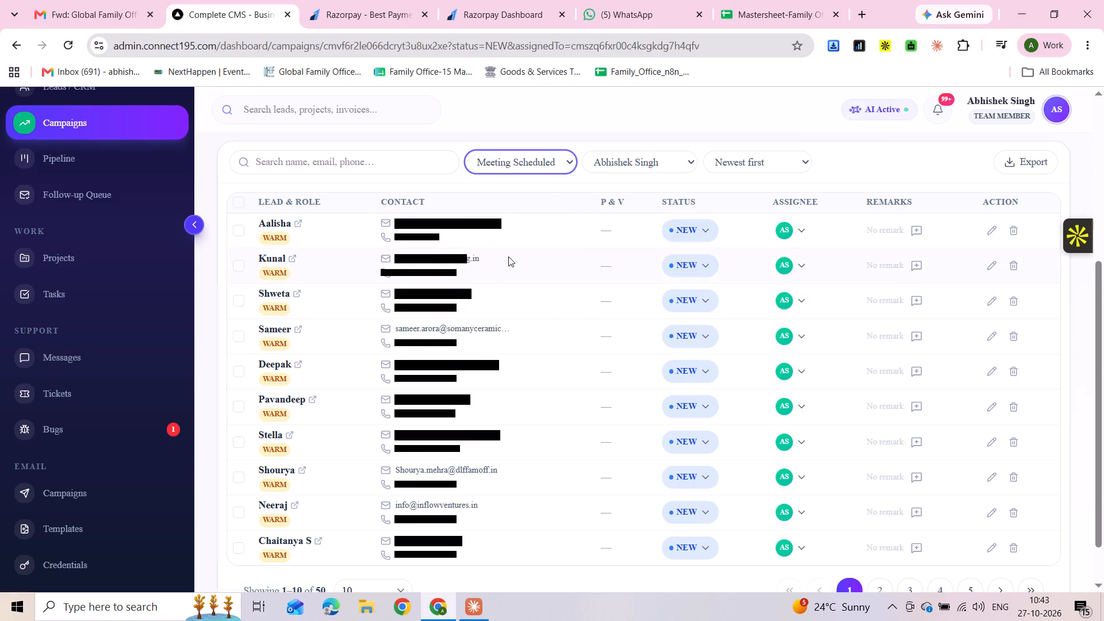
Set the lead status filter to Proposal Sent.
{"action": "left_click", "coordinate": [529, 172]}
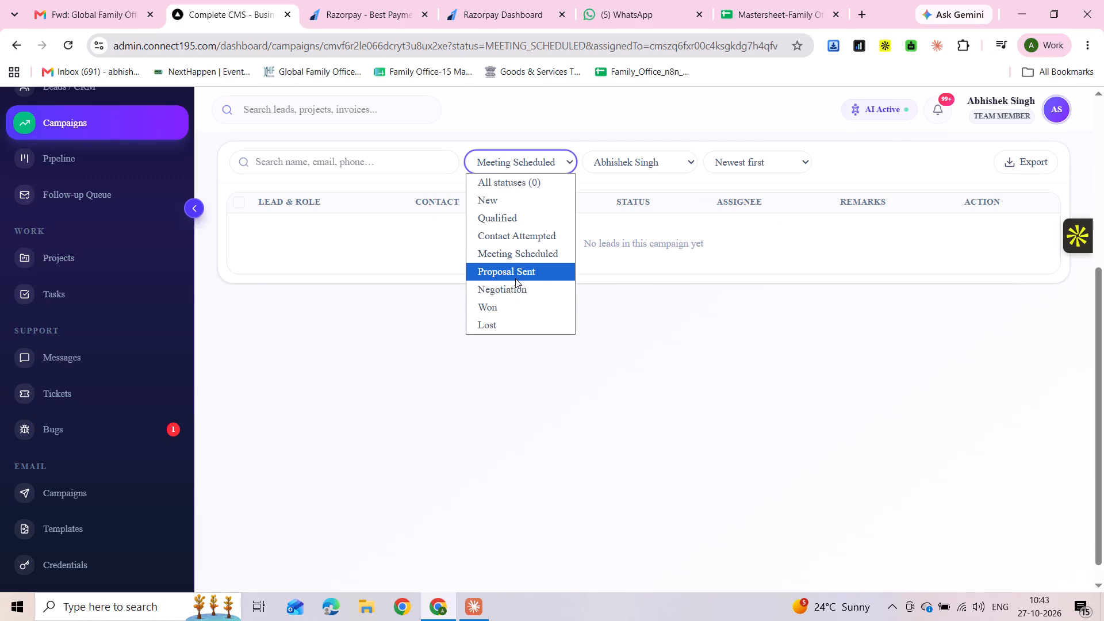
{"action": "left_click", "coordinate": [515, 278]}
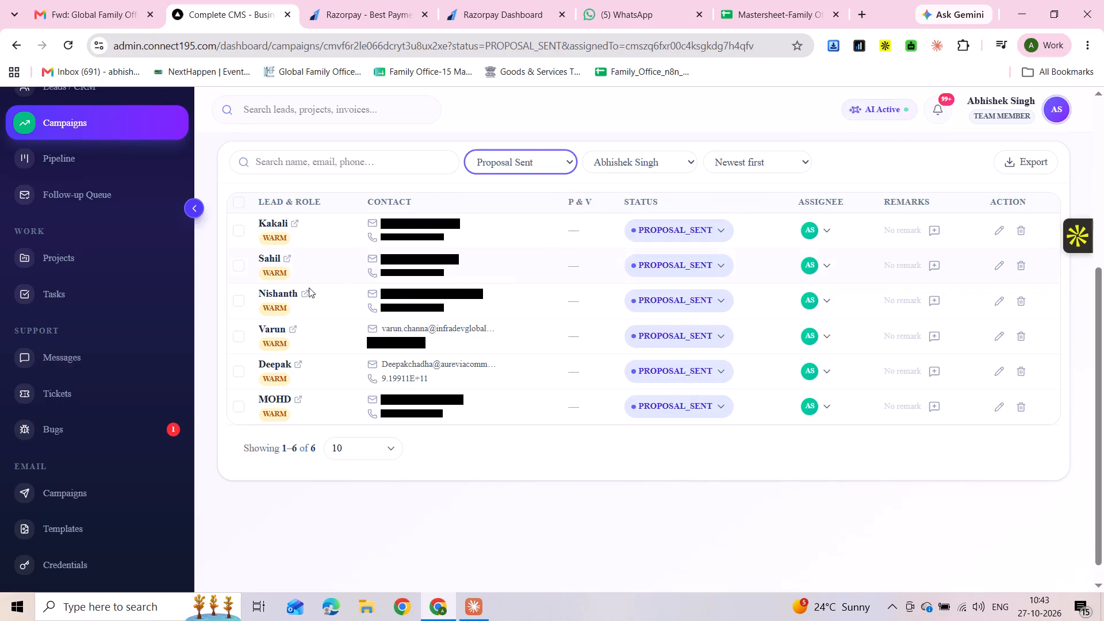
Open Sahil's lead record from the filtered lead list.
{"action": "double_click", "coordinate": [265, 258]}
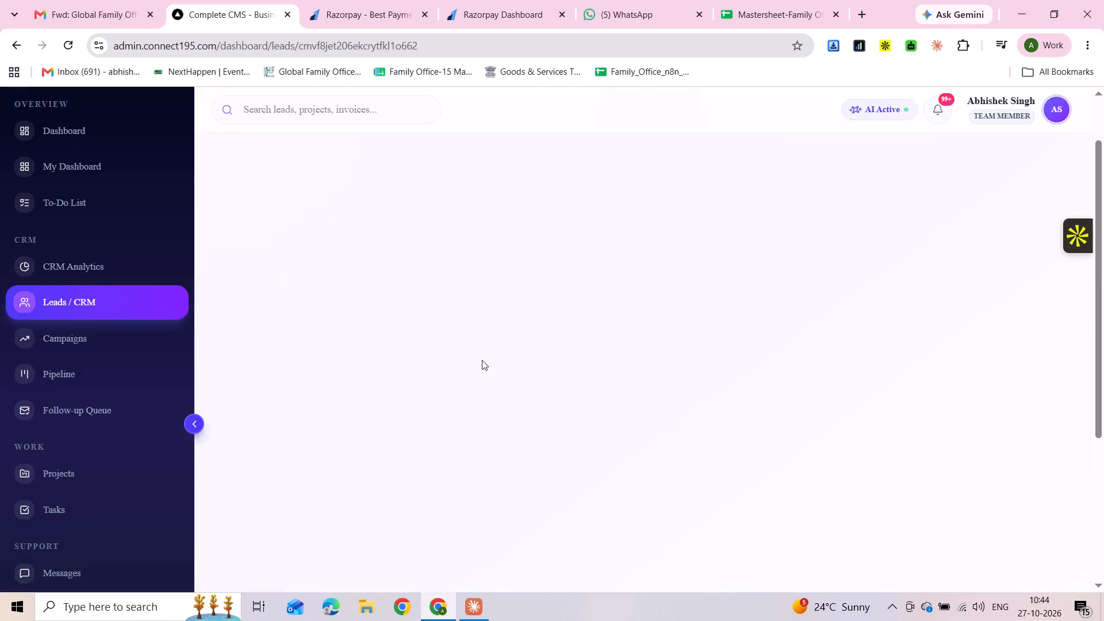
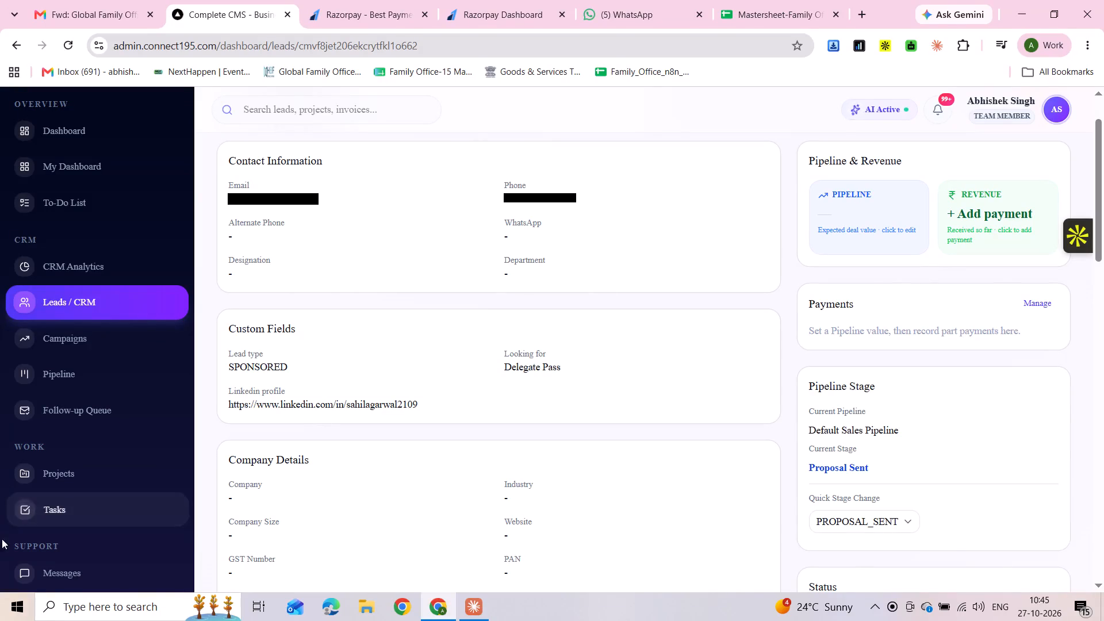
Open the Linkedin-family-office-leads campaign from the campaigns list.
{"action": "left_click", "coordinate": [83, 339]}
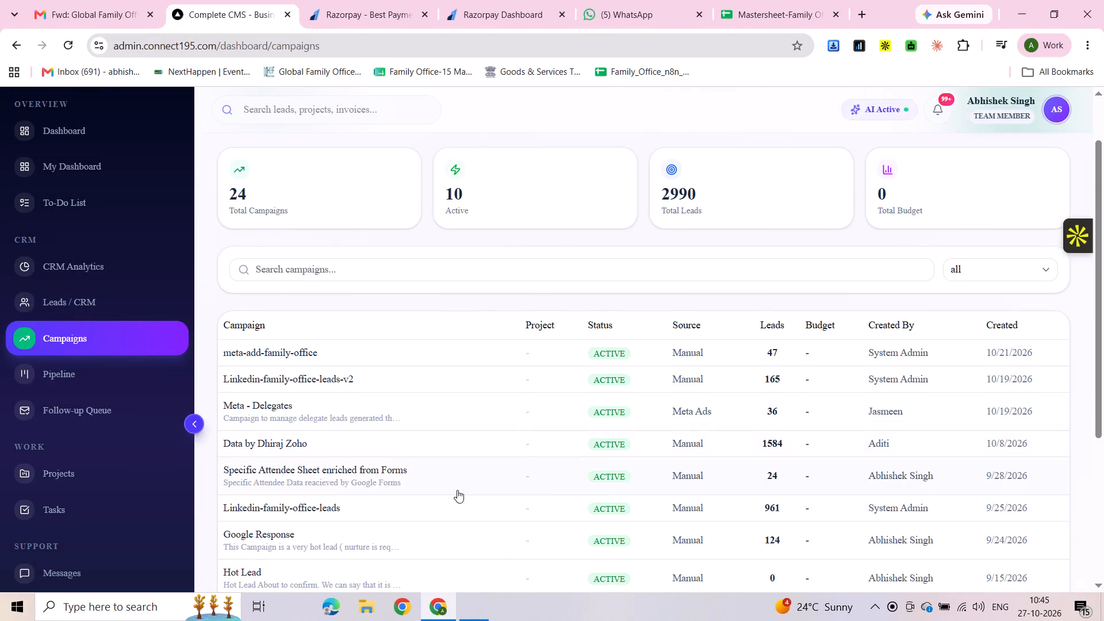
{"action": "scroll", "coordinate": [455, 490], "scroll_direction": "down", "scroll_amount": 1}
{"action": "left_click", "coordinate": [342, 442]}
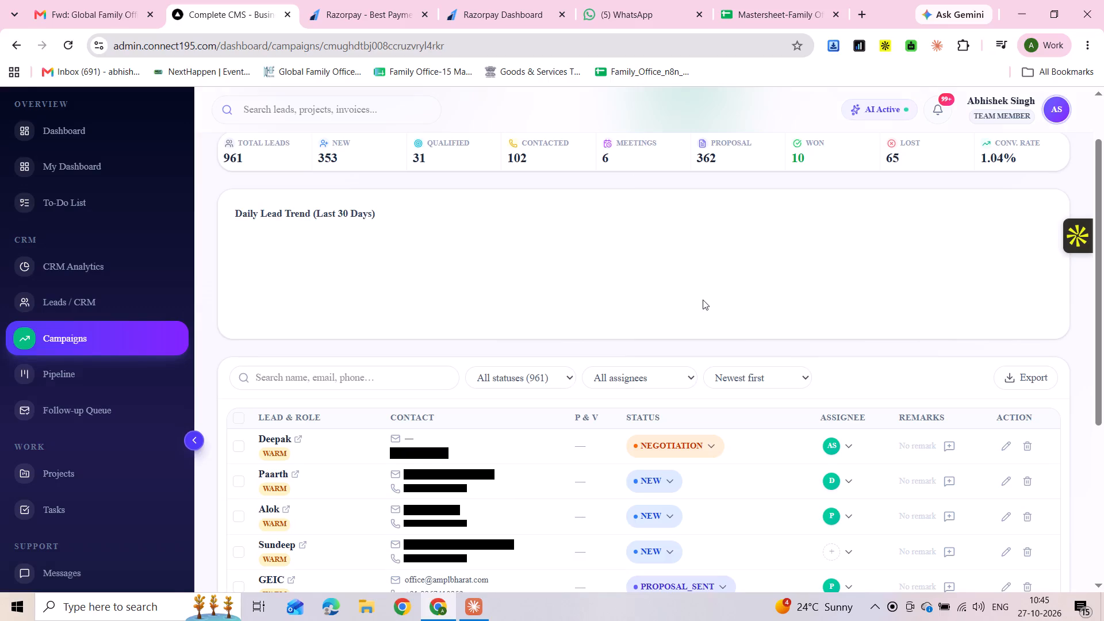
Filter the campaign's leads to those assigned to Shalini.
{"action": "scroll", "coordinate": [632, 356], "scroll_direction": "down", "scroll_amount": 1}
{"action": "left_click", "coordinate": [634, 308]}
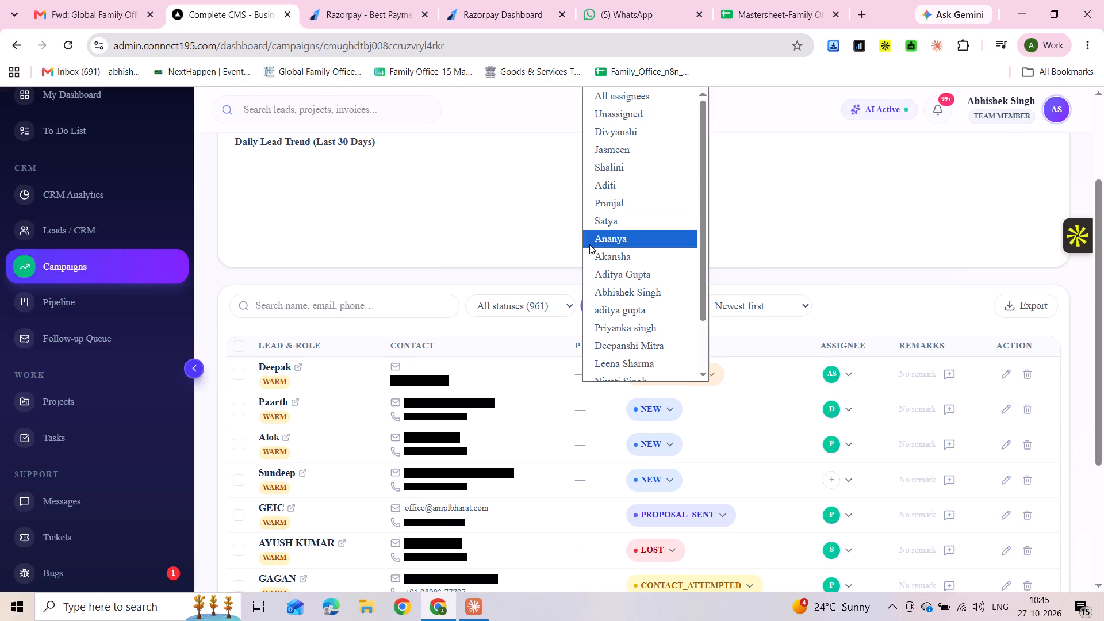
{"action": "left_click", "coordinate": [623, 164]}
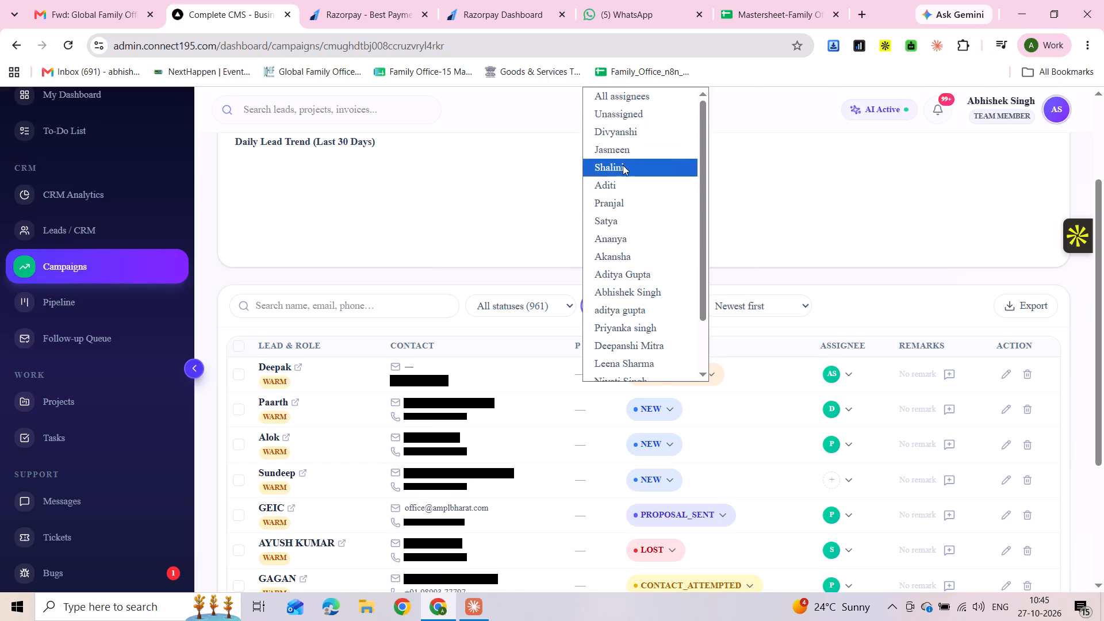
Reassign the leads Shantanu, Shashank and Om from Shalini to Divyanshi.
{"action": "scroll", "coordinate": [651, 429], "scroll_direction": "down", "scroll_amount": 2}
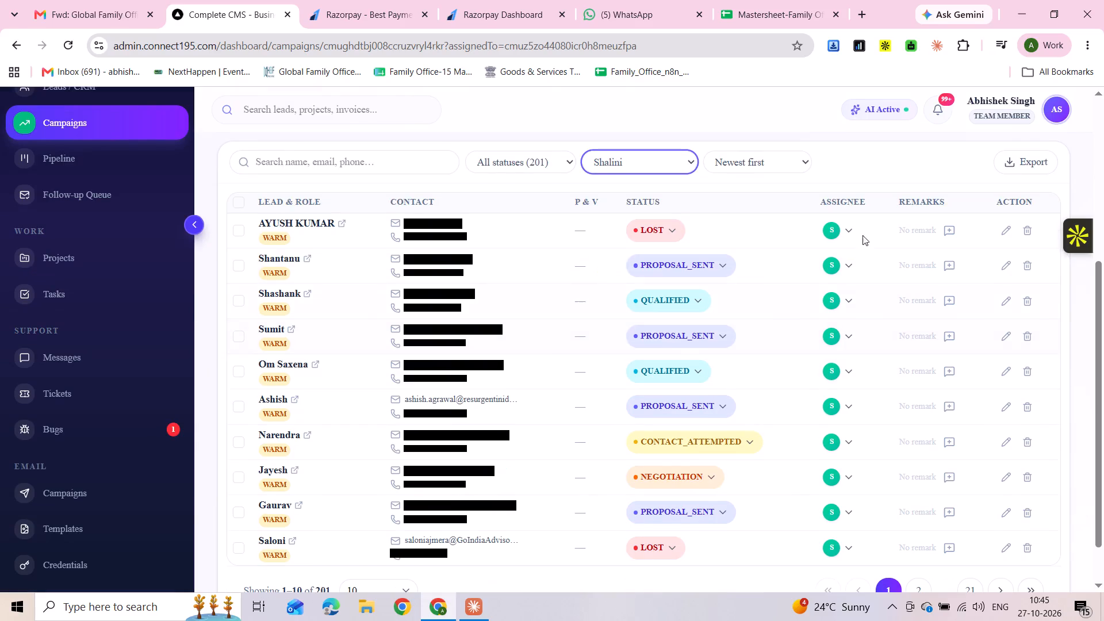
{"action": "left_click", "coordinate": [846, 231]}
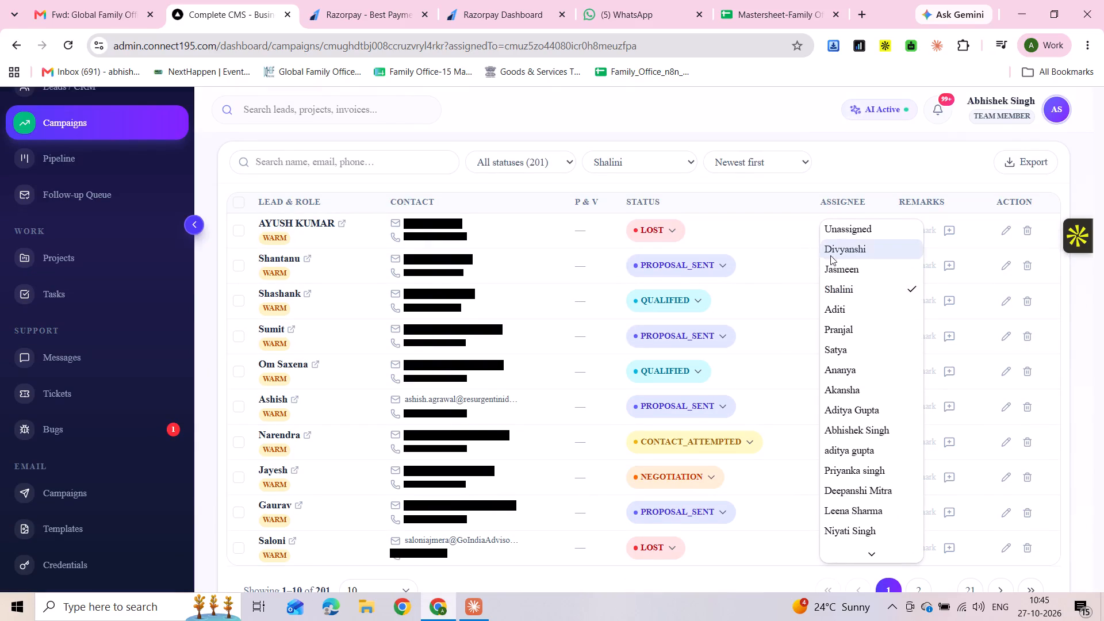
{"action": "left_click", "coordinate": [796, 240]}
{"action": "left_click", "coordinate": [843, 263]}
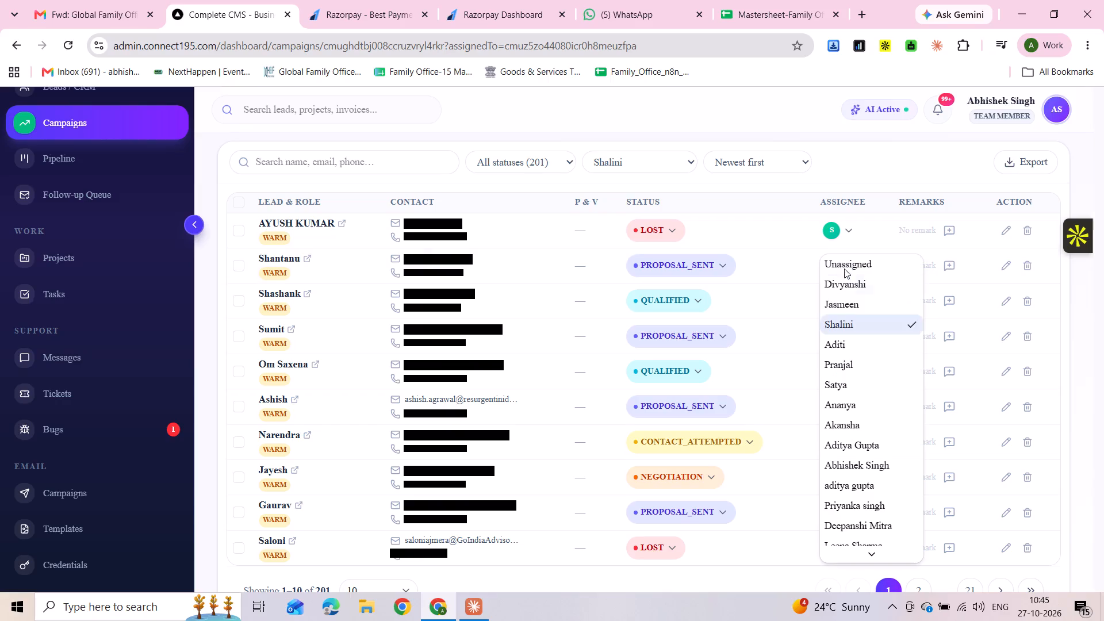
{"action": "left_click", "coordinate": [836, 289]}
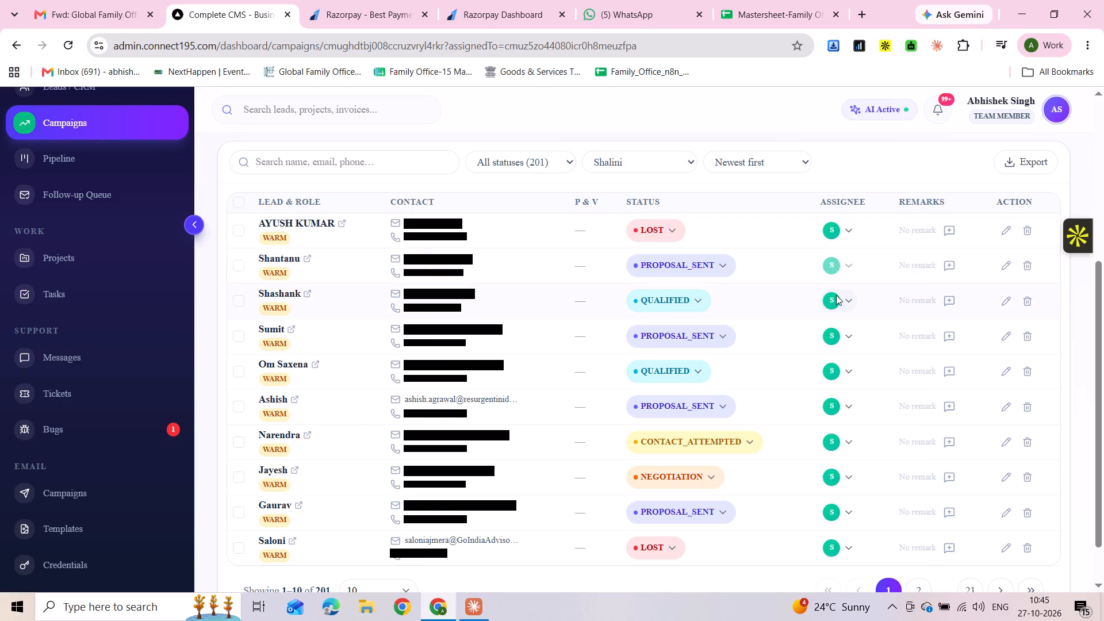
{"action": "left_click", "coordinate": [833, 303]}
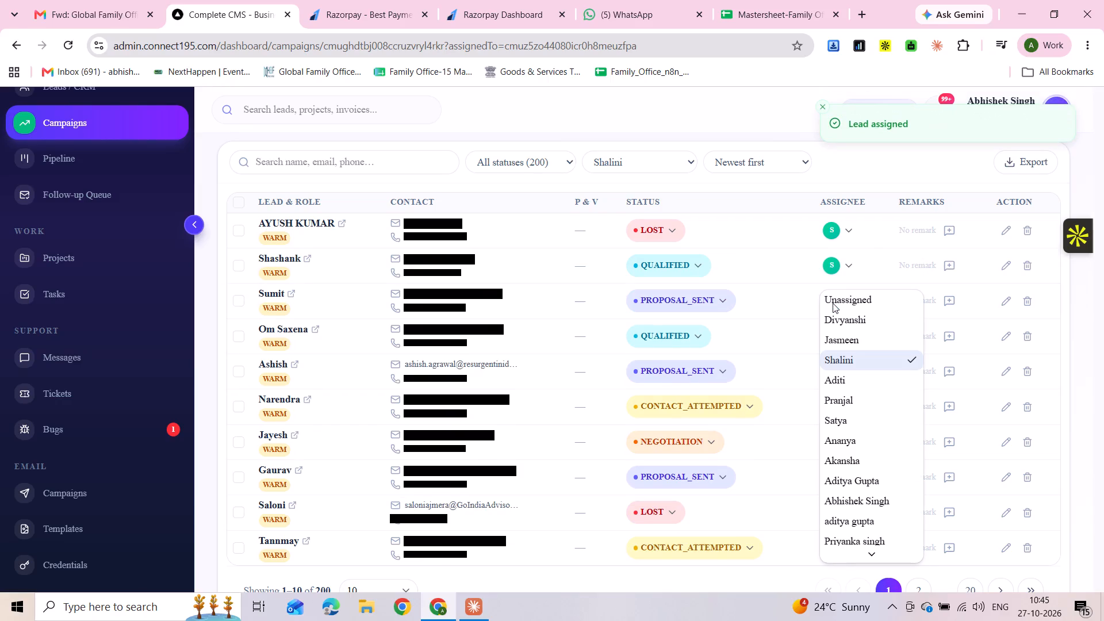
{"action": "left_click", "coordinate": [837, 325]}
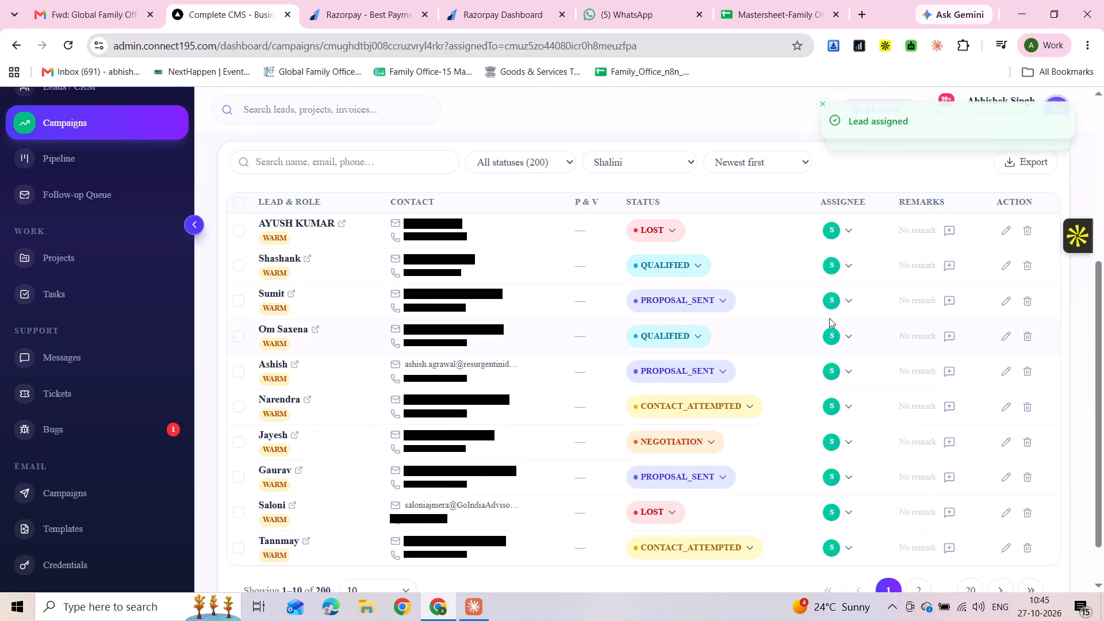
{"action": "left_click", "coordinate": [831, 306]}
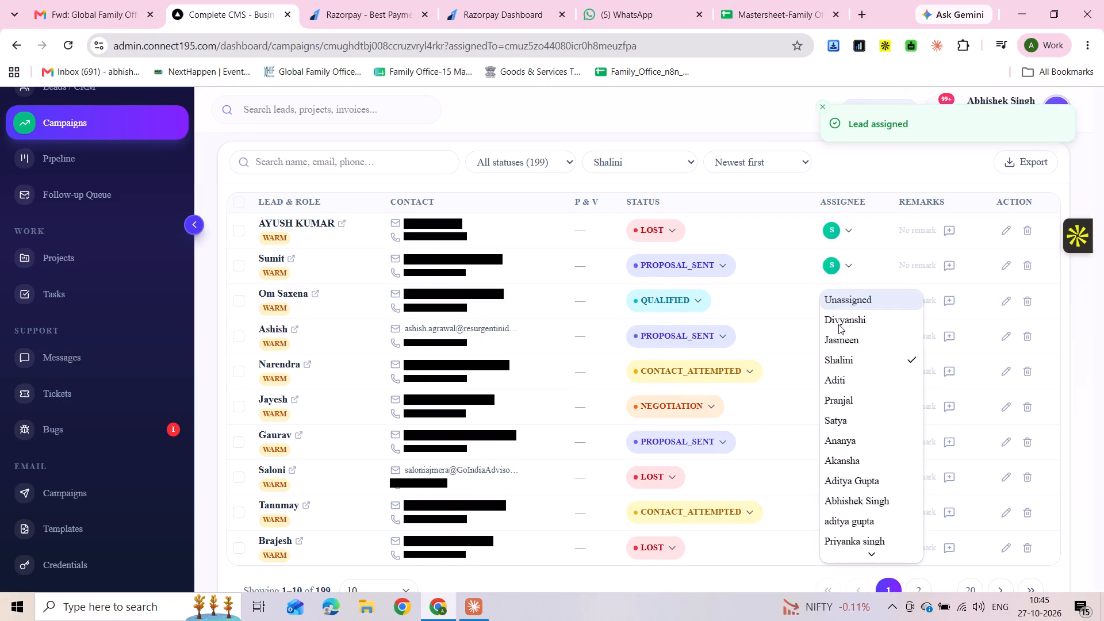
{"action": "left_click", "coordinate": [840, 325]}
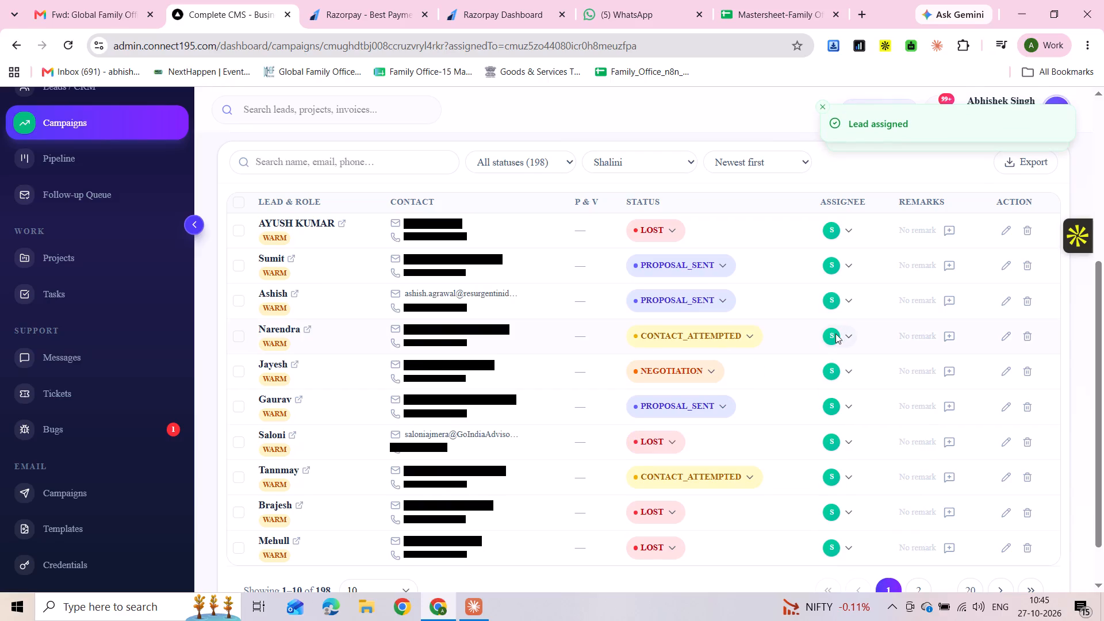
Reassign the leads Narendra, Jayesh, Saloni and Tannmay from Shalini to Divyanshi.
{"action": "left_click", "coordinate": [835, 333]}
{"action": "left_click", "coordinate": [836, 352]}
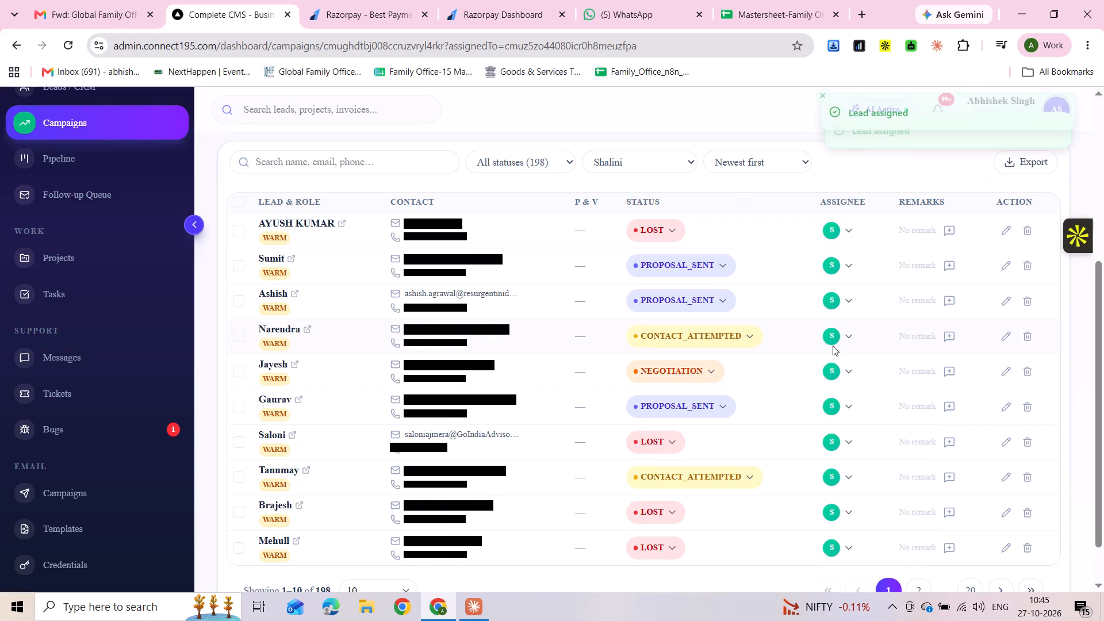
{"action": "left_click", "coordinate": [832, 344]}
{"action": "left_click", "coordinate": [837, 358]}
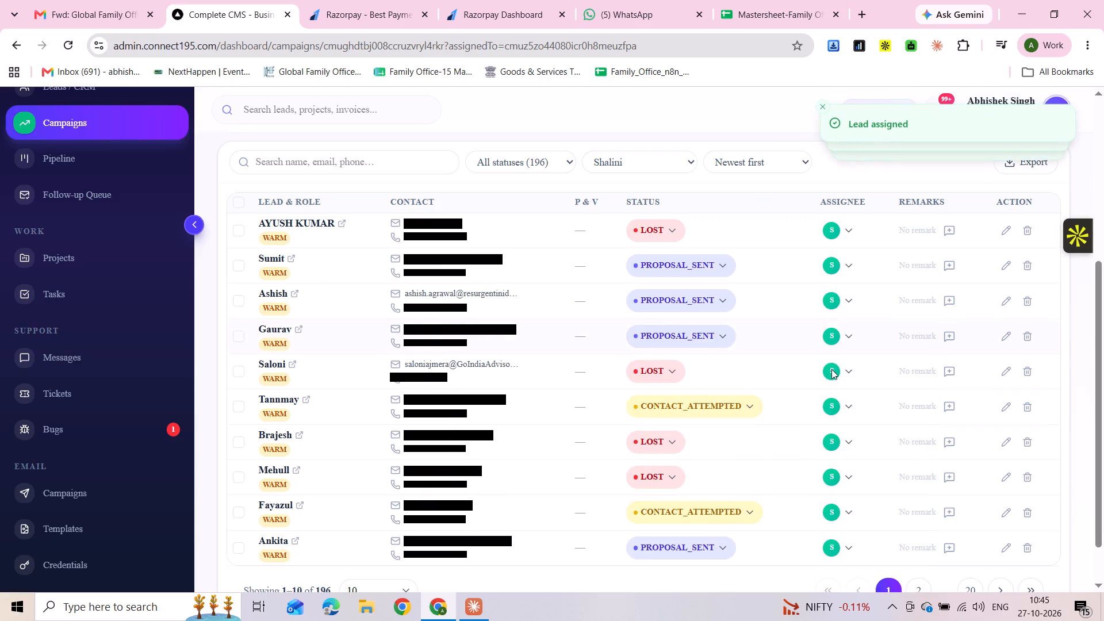
{"action": "left_click", "coordinate": [831, 376]}
{"action": "left_click", "coordinate": [834, 395]}
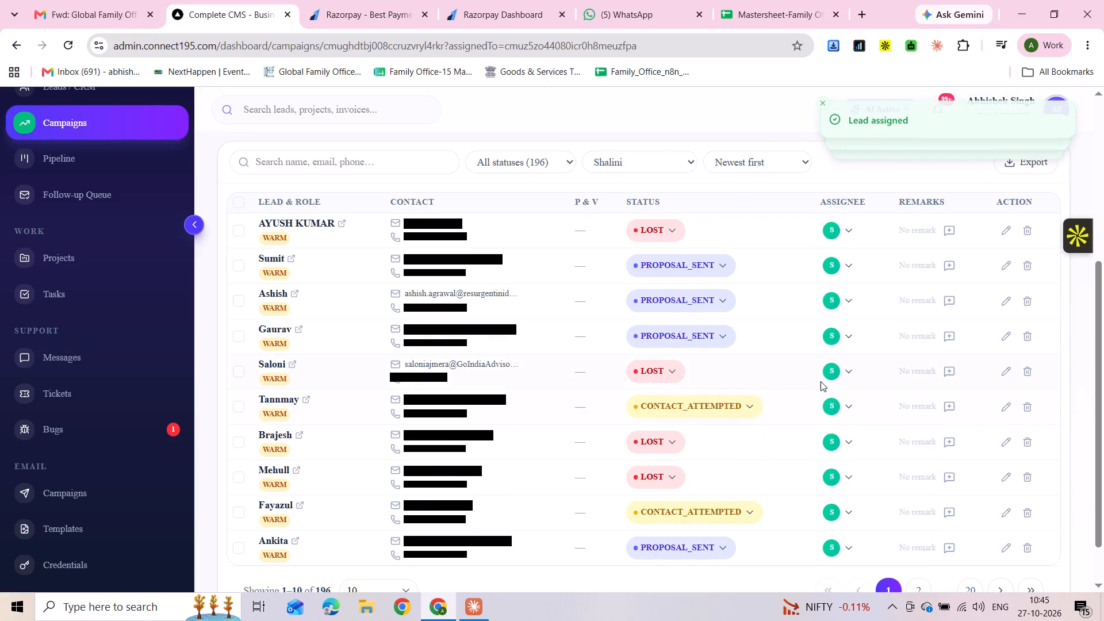
{"action": "left_click", "coordinate": [829, 368]}
{"action": "left_click", "coordinate": [835, 391]}
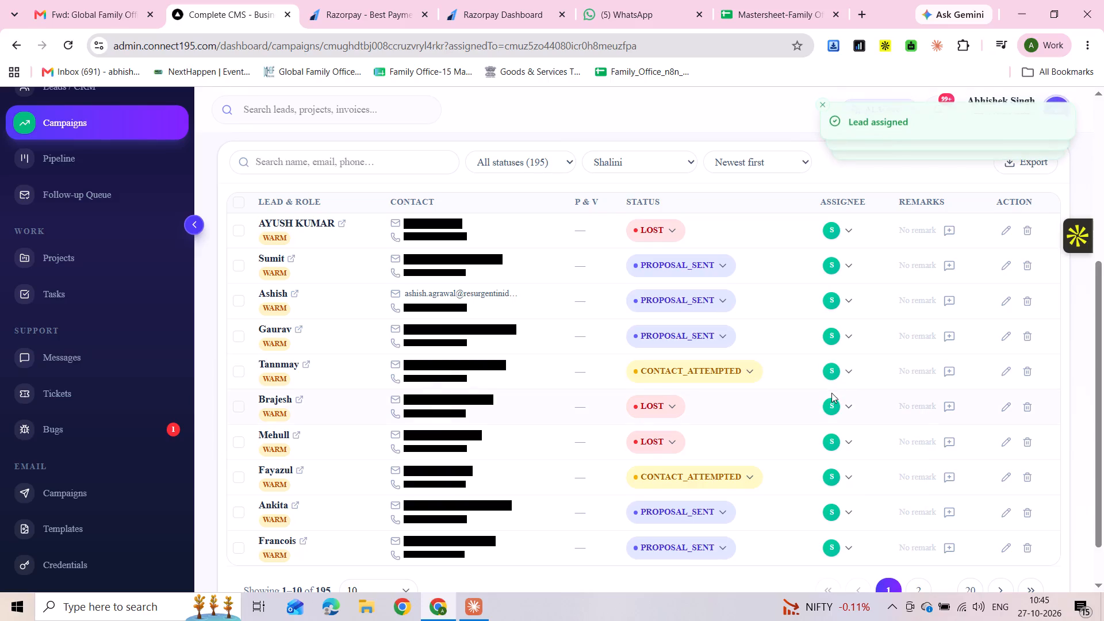
Reassign the Proposal Sent leads Gaurav, Ashish and Sumit from Shalini to Divyanshi.
{"action": "left_click", "coordinate": [825, 335]}
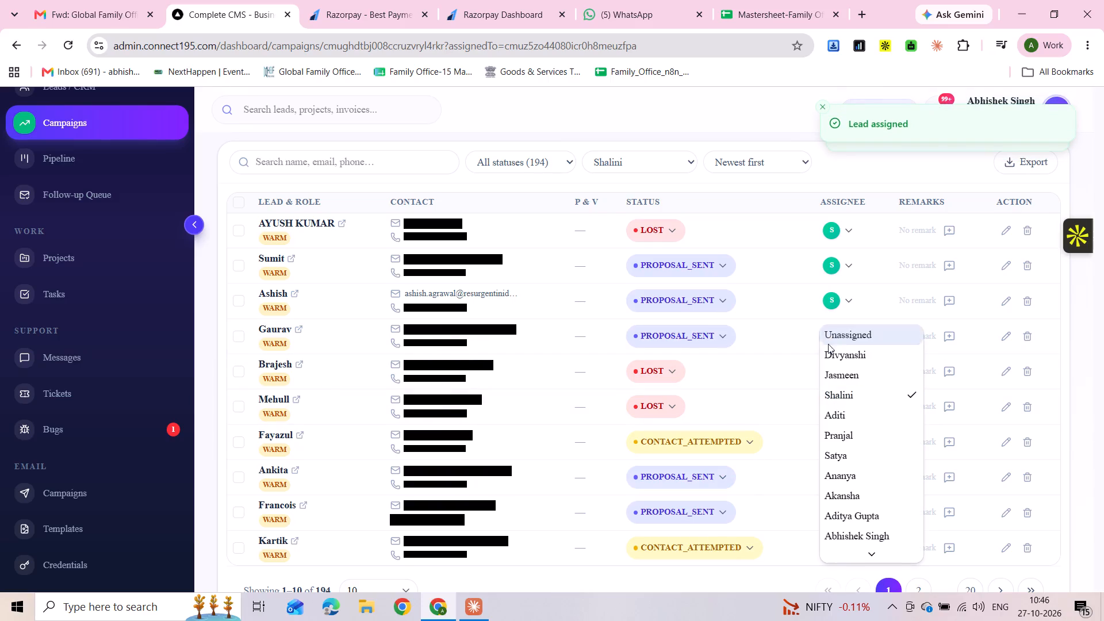
{"action": "left_click", "coordinate": [832, 358]}
{"action": "left_click", "coordinate": [829, 302]}
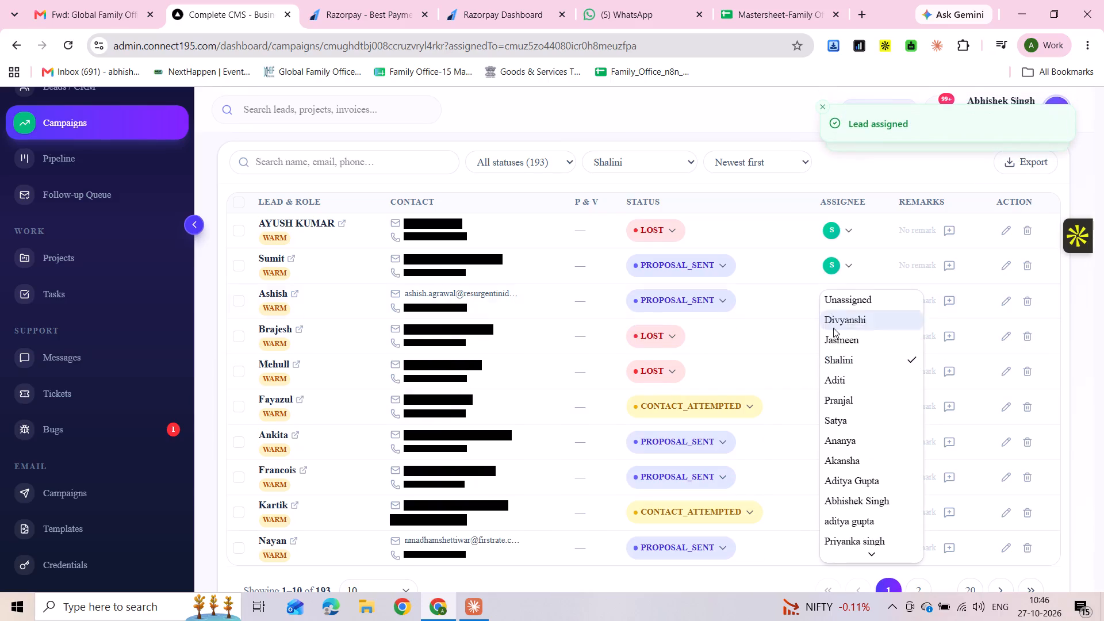
{"action": "left_click", "coordinate": [835, 325]}
{"action": "left_click", "coordinate": [832, 269]}
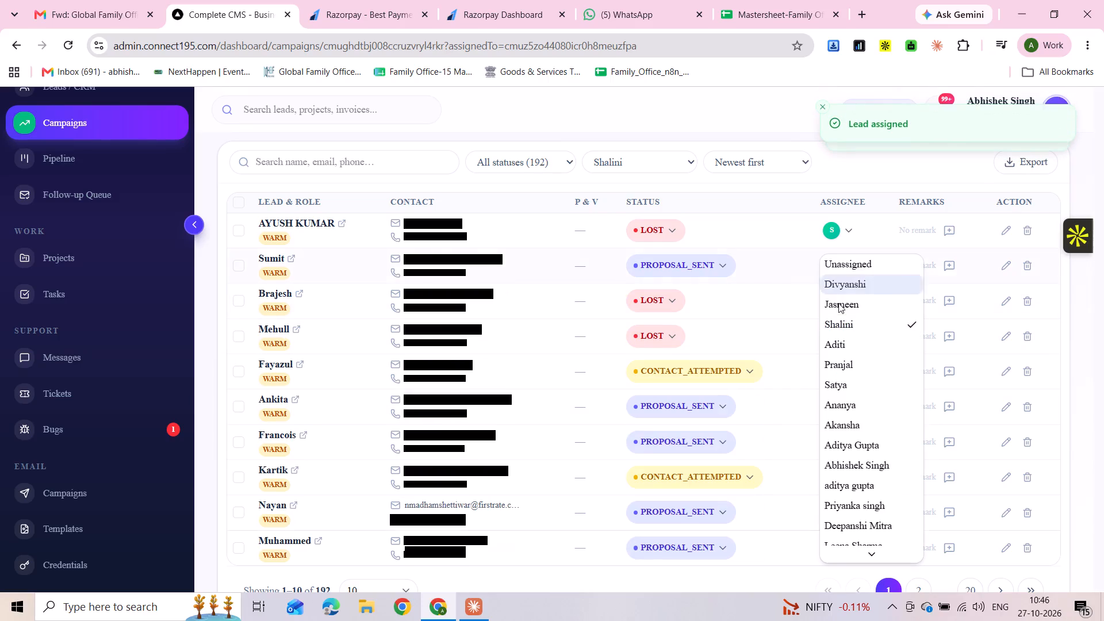
{"action": "left_click", "coordinate": [844, 286]}
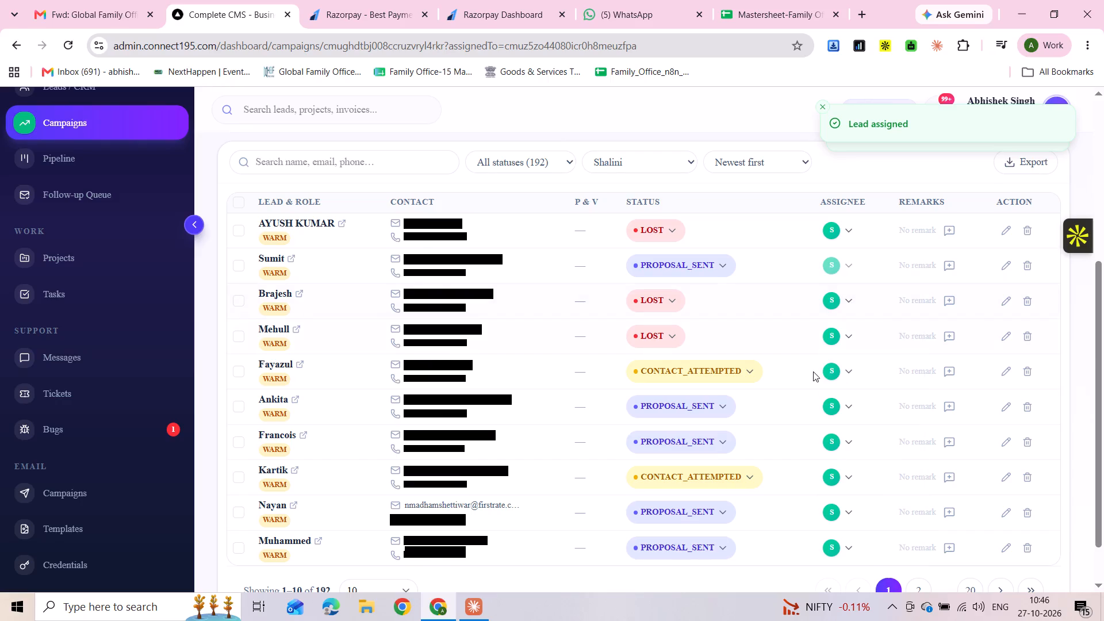
Reassign the leads Fayazul and Francois from Shalini to Divyanshi.
{"action": "scroll", "coordinate": [804, 397], "scroll_direction": "down", "scroll_amount": 1}
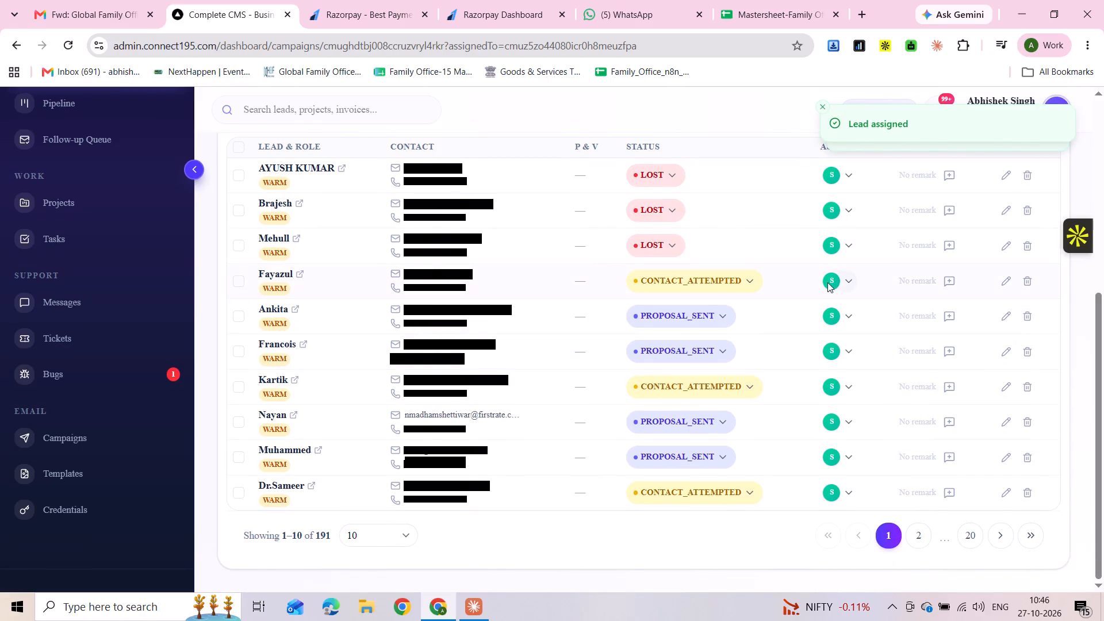
{"action": "left_click", "coordinate": [827, 282]}
{"action": "left_click", "coordinate": [833, 303]}
{"action": "left_click", "coordinate": [824, 316]}
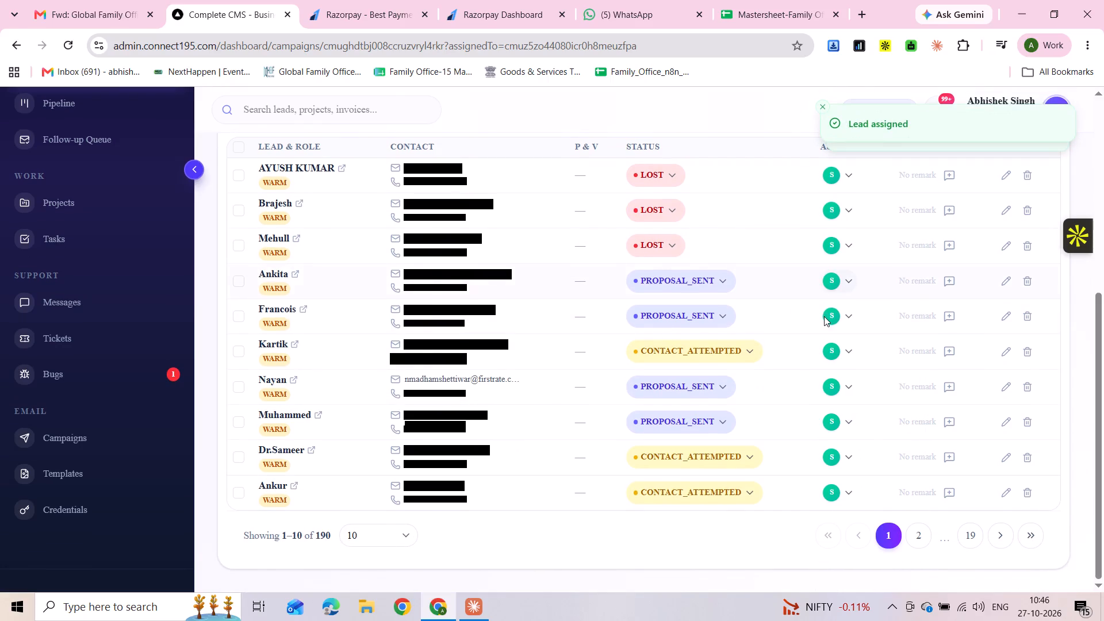
{"action": "left_click", "coordinate": [831, 336]}
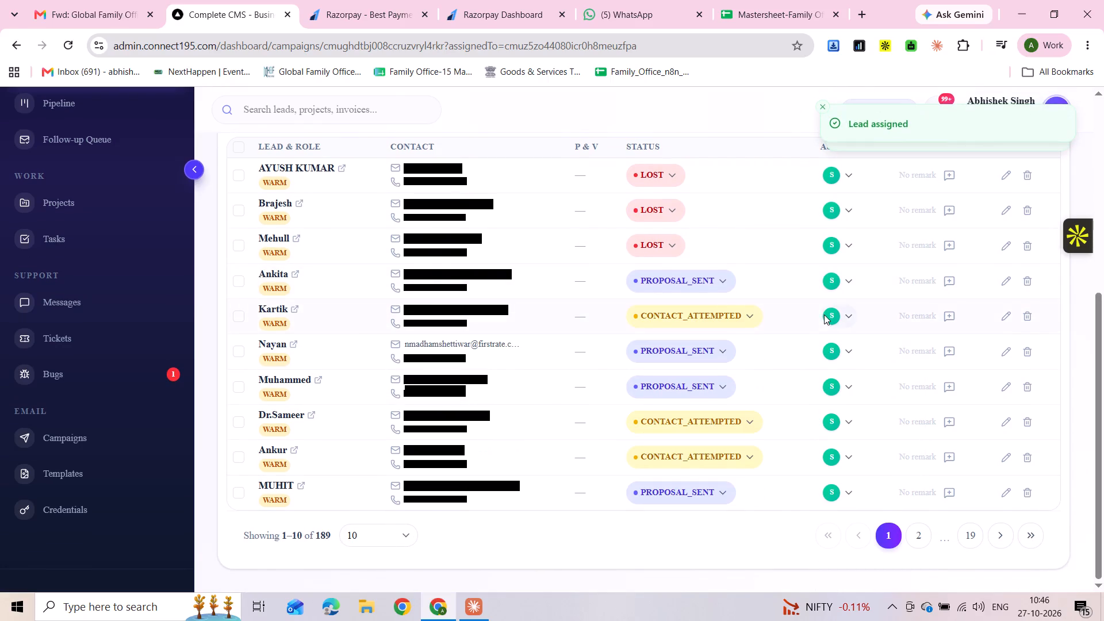
Set the assignee of Ankita's Proposal Sent lead to Unassigned.
{"action": "double_click", "coordinate": [833, 282]}
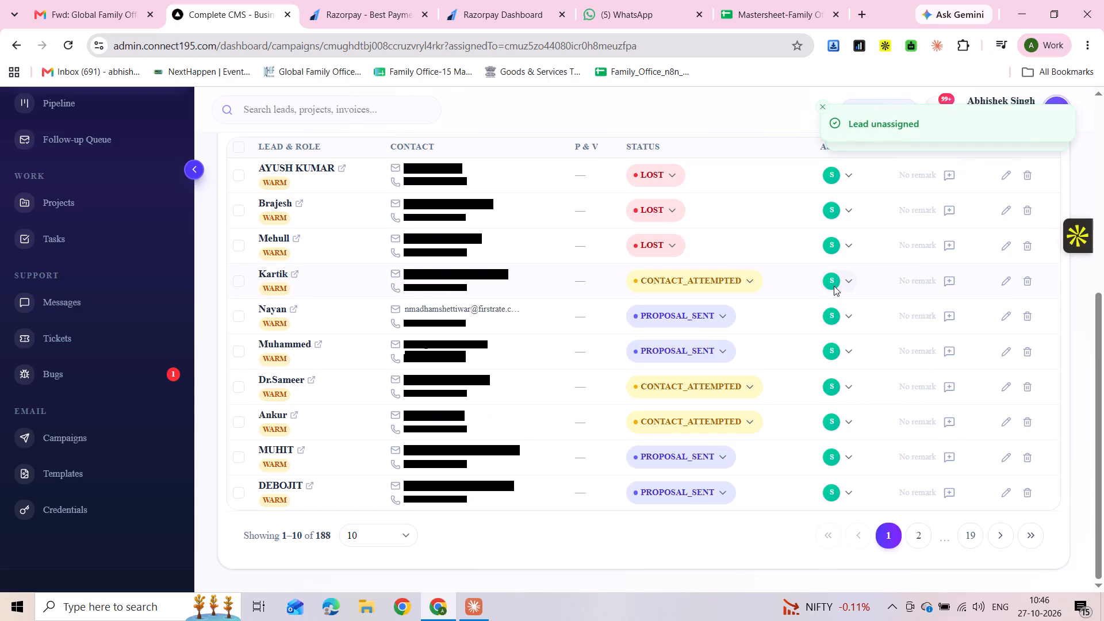
Reassign the leads Kartik, Muhammed and Nayan from Shalini to Divyanshi.
{"action": "left_click", "coordinate": [834, 286]}
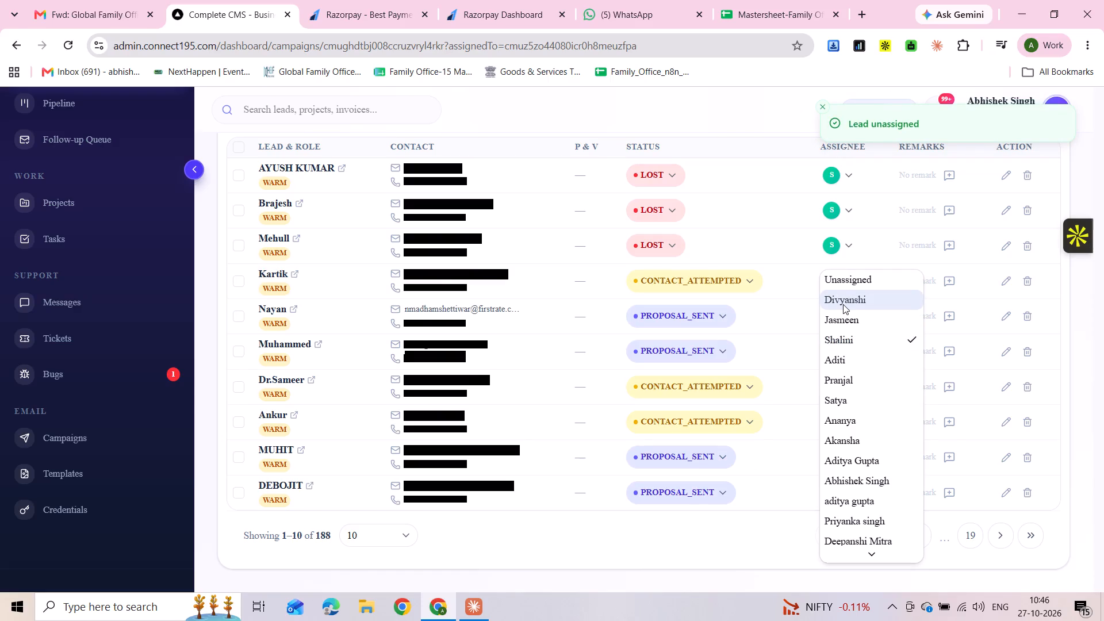
{"action": "left_click", "coordinate": [843, 304]}
{"action": "left_click", "coordinate": [837, 312]}
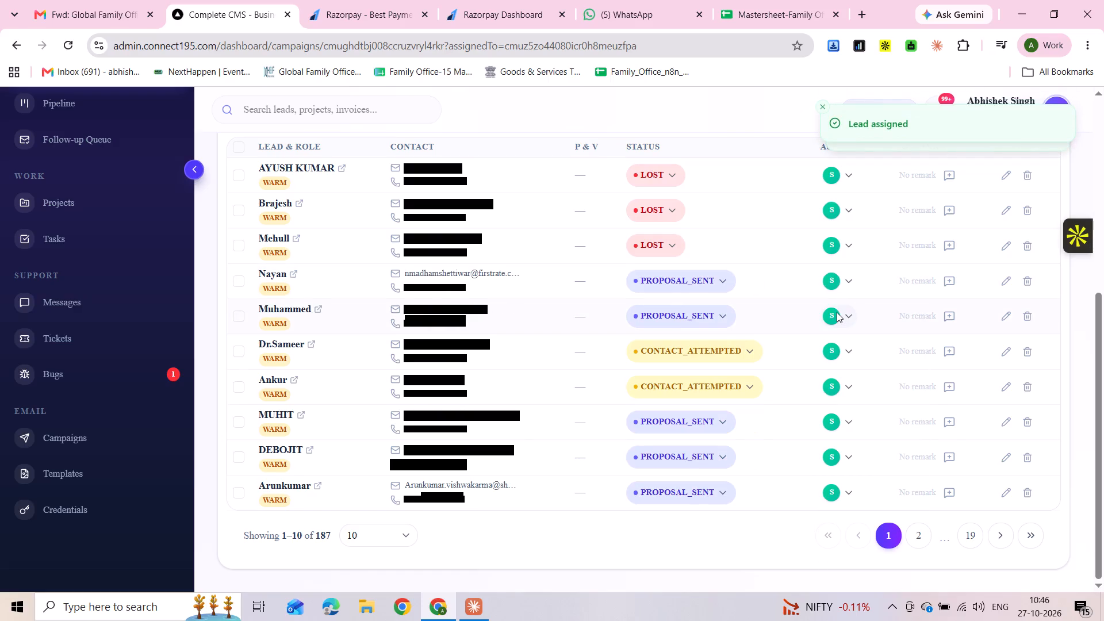
{"action": "left_click", "coordinate": [837, 326]}
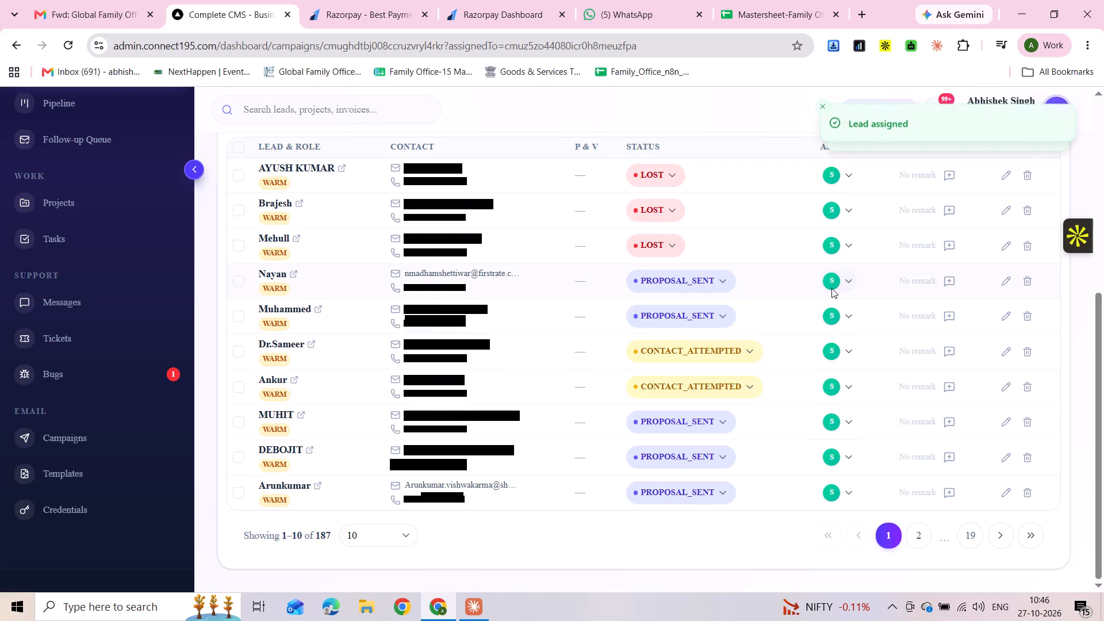
{"action": "left_click", "coordinate": [831, 288]}
{"action": "left_click", "coordinate": [839, 306]}
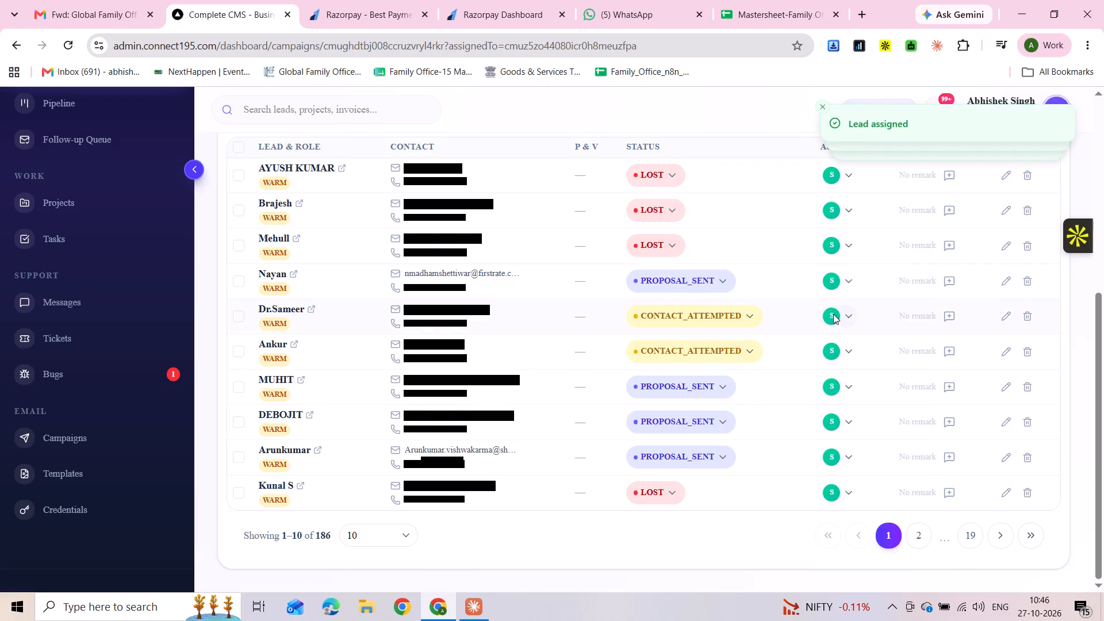
Reassign the leads Ankur, Muhit, Debojit and Arunkumar from Shalini to Divyanshi.
{"action": "left_click", "coordinate": [833, 312]}
{"action": "left_click", "coordinate": [834, 335]}
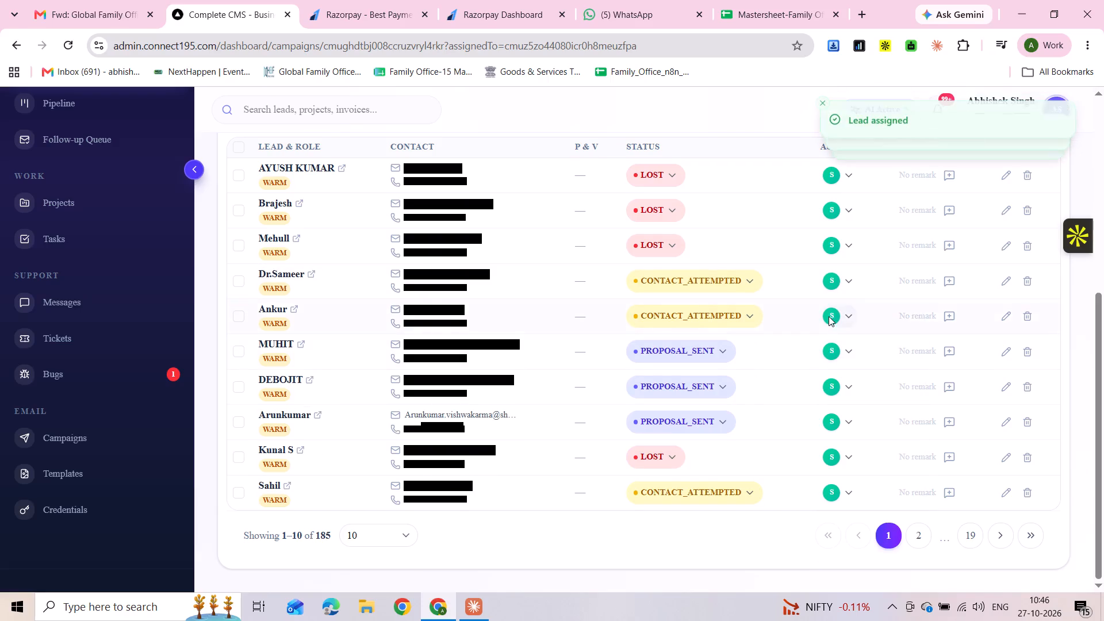
{"action": "left_click", "coordinate": [829, 316]}
{"action": "left_click", "coordinate": [833, 330]}
{"action": "left_click", "coordinate": [829, 315]}
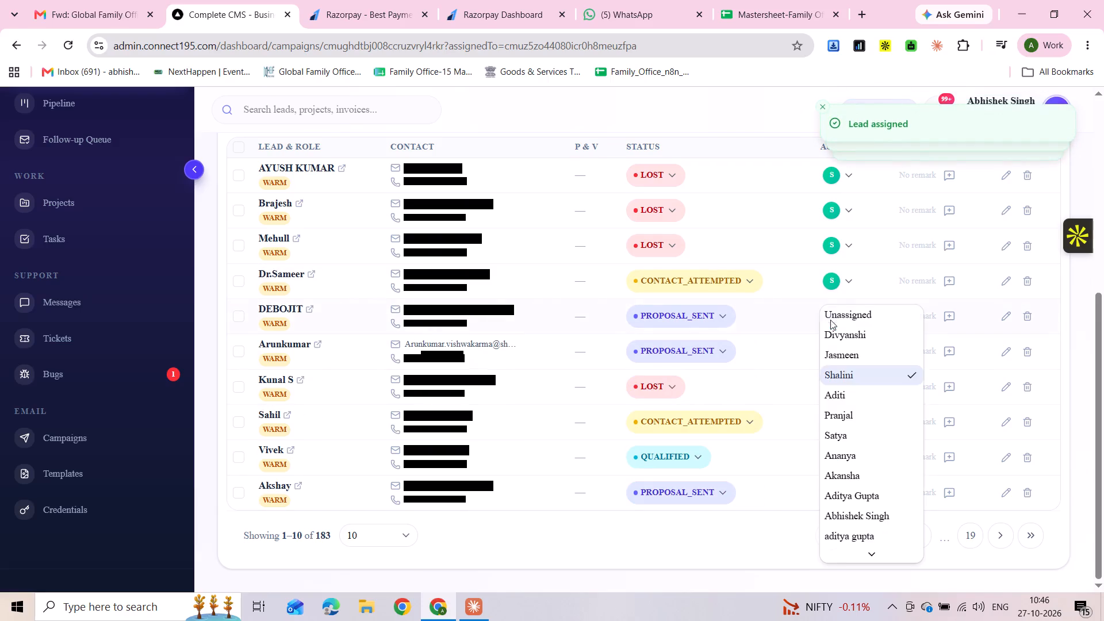
{"action": "left_click", "coordinate": [834, 333]}
{"action": "left_click", "coordinate": [831, 316]}
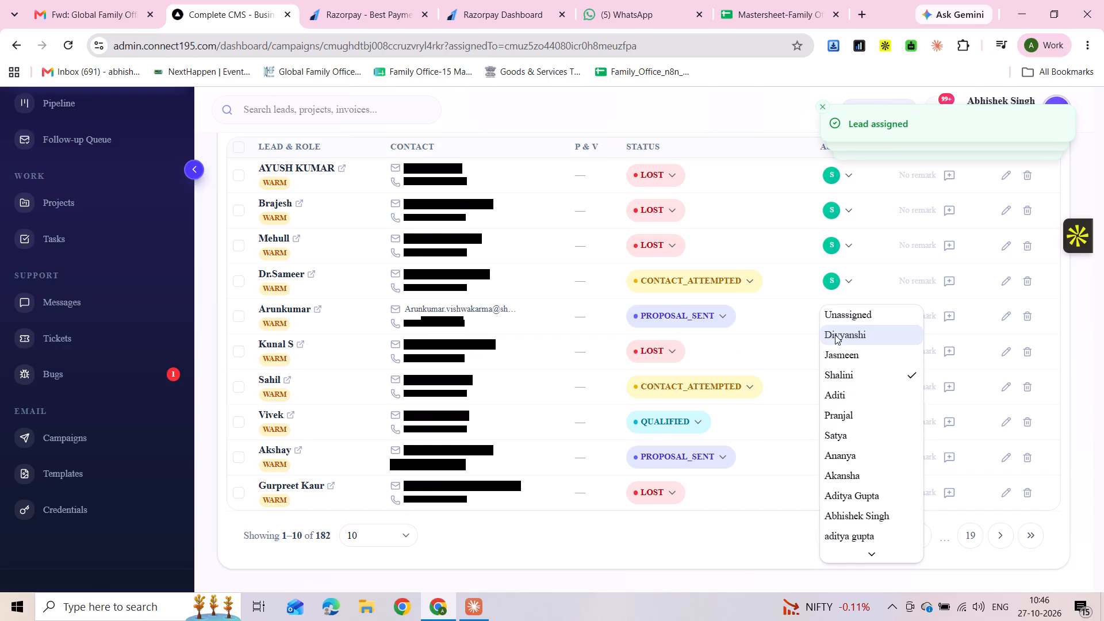
{"action": "left_click", "coordinate": [835, 334]}
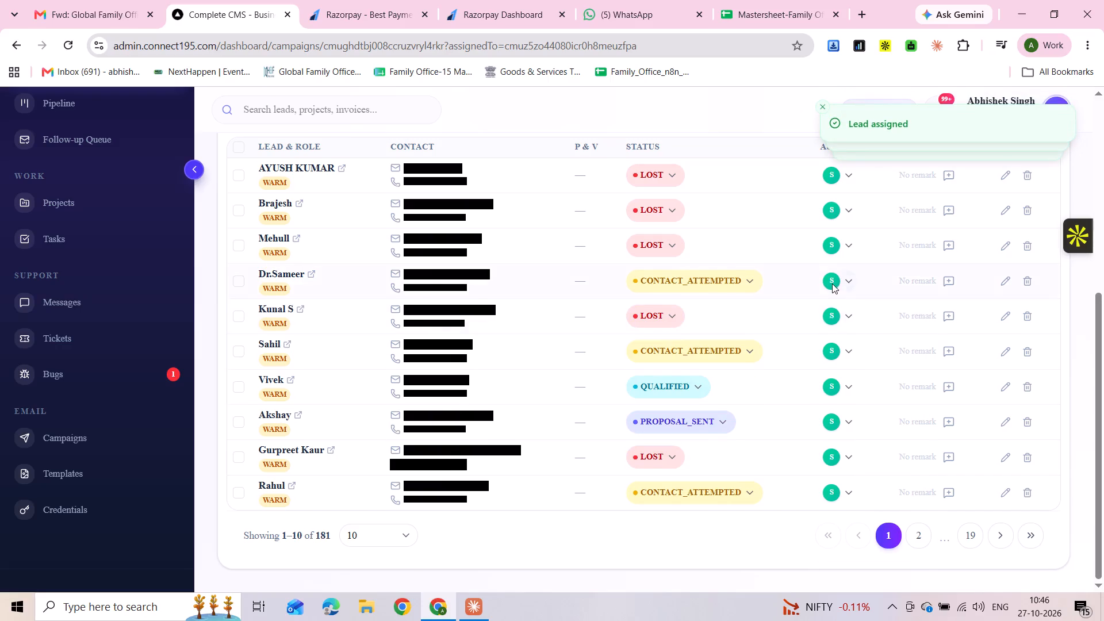
Reassign the leads Dr.Sameer, Vivek and Sahil from Shalini to Divyanshi.
{"action": "left_click", "coordinate": [832, 283]}
{"action": "left_click", "coordinate": [838, 303]}
{"action": "left_click", "coordinate": [828, 346]}
{"action": "left_click", "coordinate": [833, 366]}
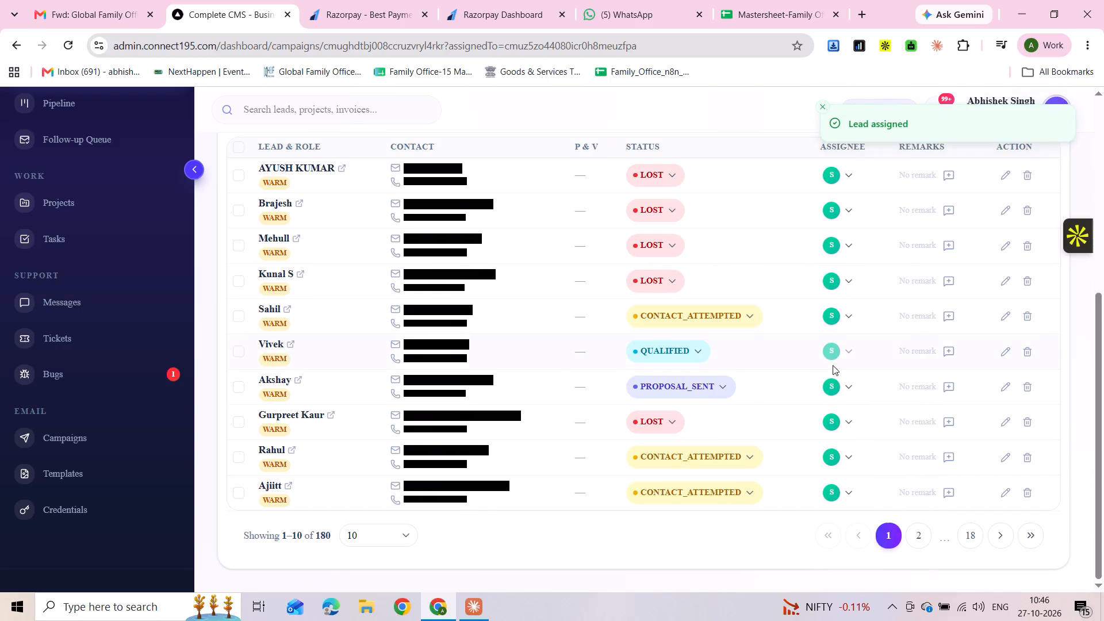
{"action": "left_click", "coordinate": [834, 315]}
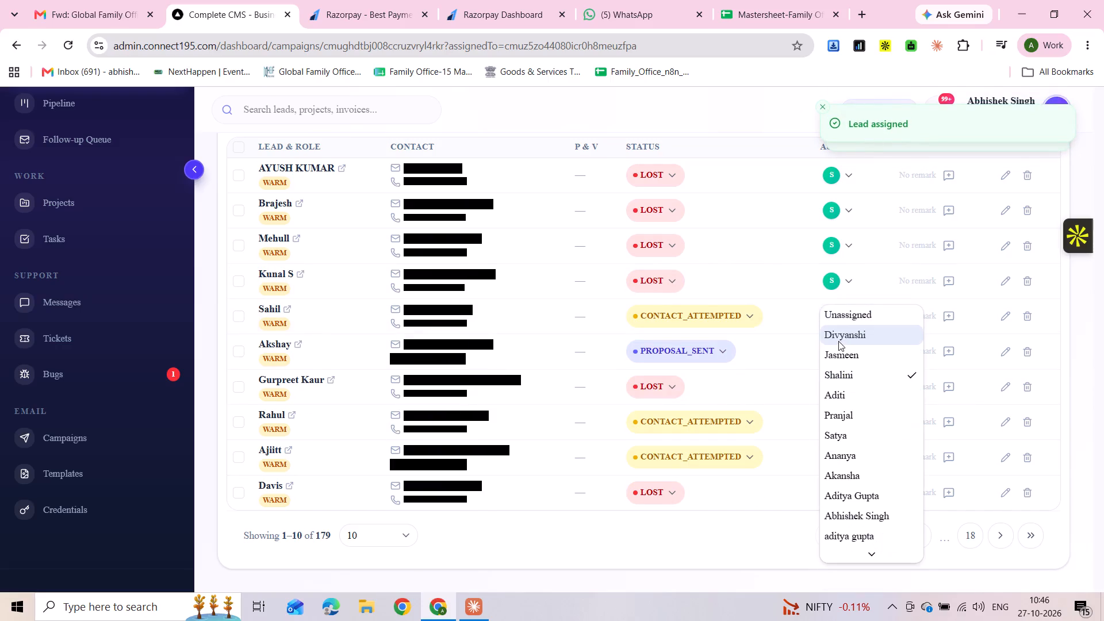
{"action": "left_click", "coordinate": [838, 341]}
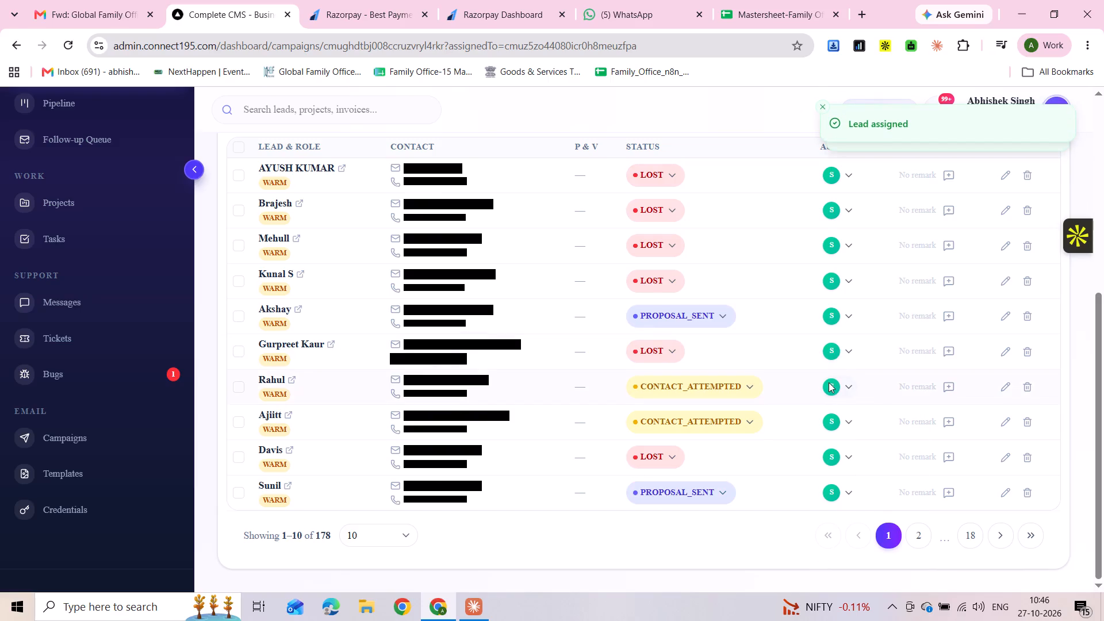
Reassign the leads Rahul, Ajiitt and Sunil from Shalini to Divyanshi.
{"action": "left_click", "coordinate": [829, 384]}
{"action": "left_click", "coordinate": [834, 406]}
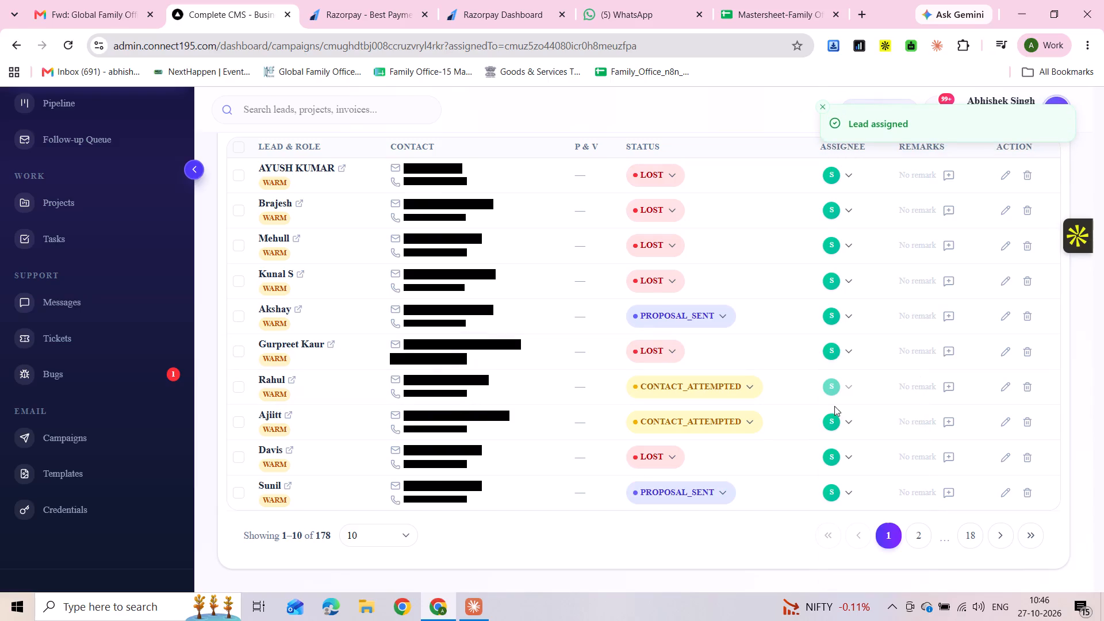
{"action": "left_click", "coordinate": [830, 381]}
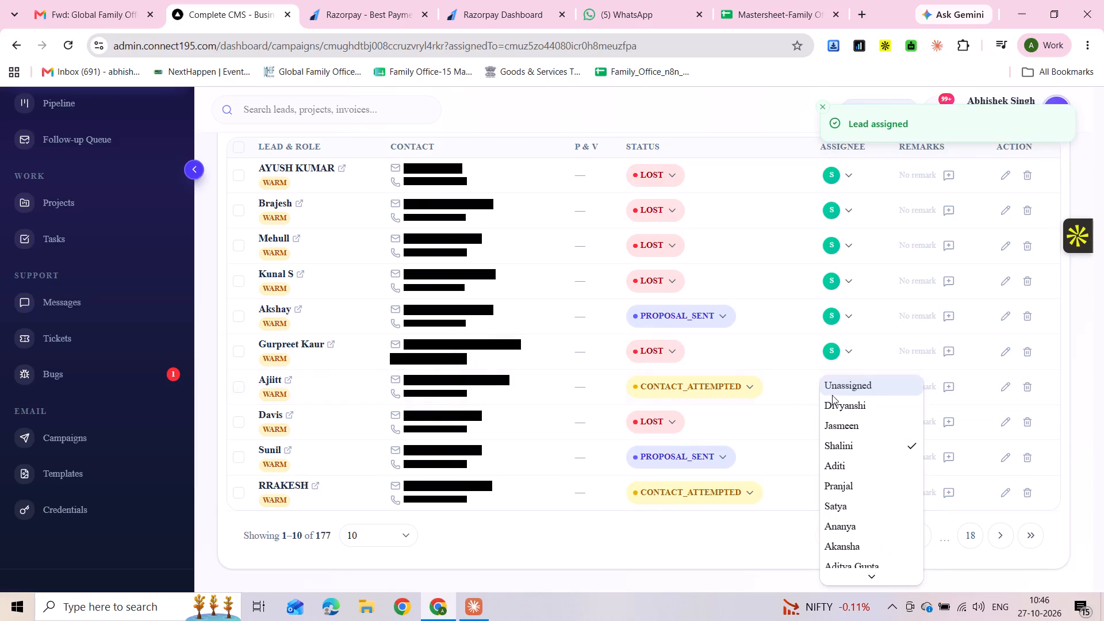
{"action": "left_click", "coordinate": [832, 405]}
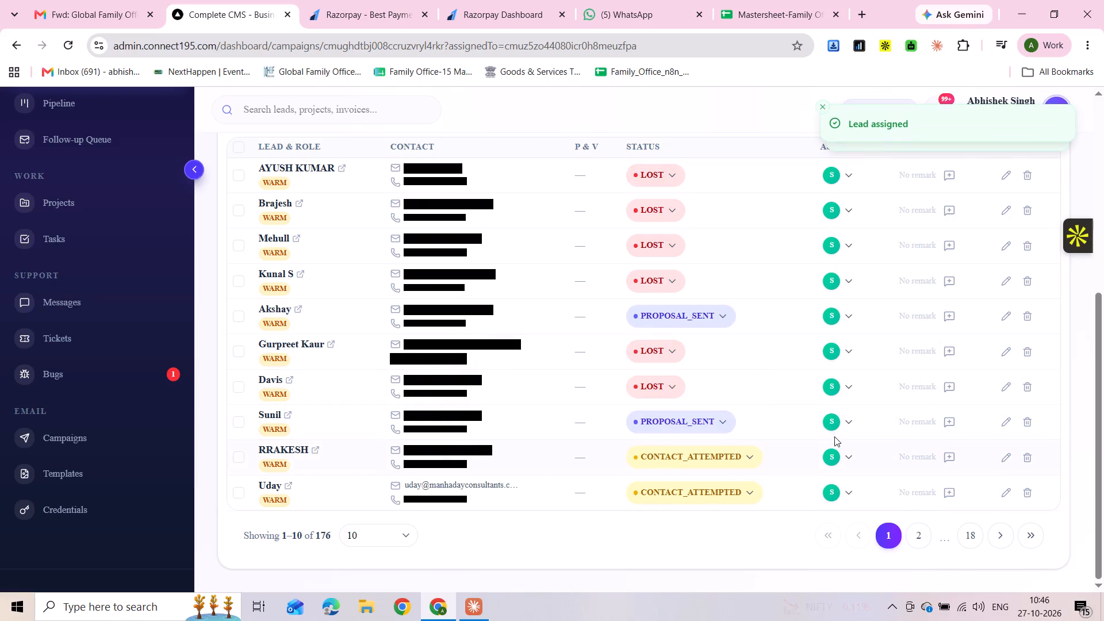
{"action": "left_click", "coordinate": [839, 424]}
{"action": "left_click", "coordinate": [842, 439]}
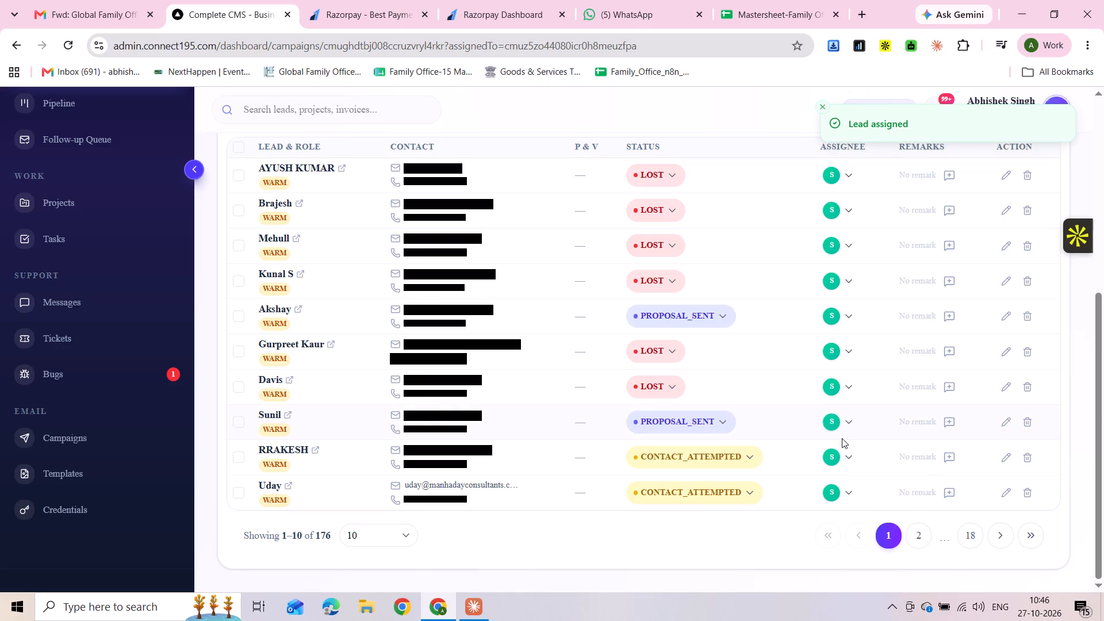
Reassign the Contact Attempted leads Rrakesh, Uday, Sparsh and Kanishka from Shalini to Divyanshi.
{"action": "left_click", "coordinate": [831, 419]}
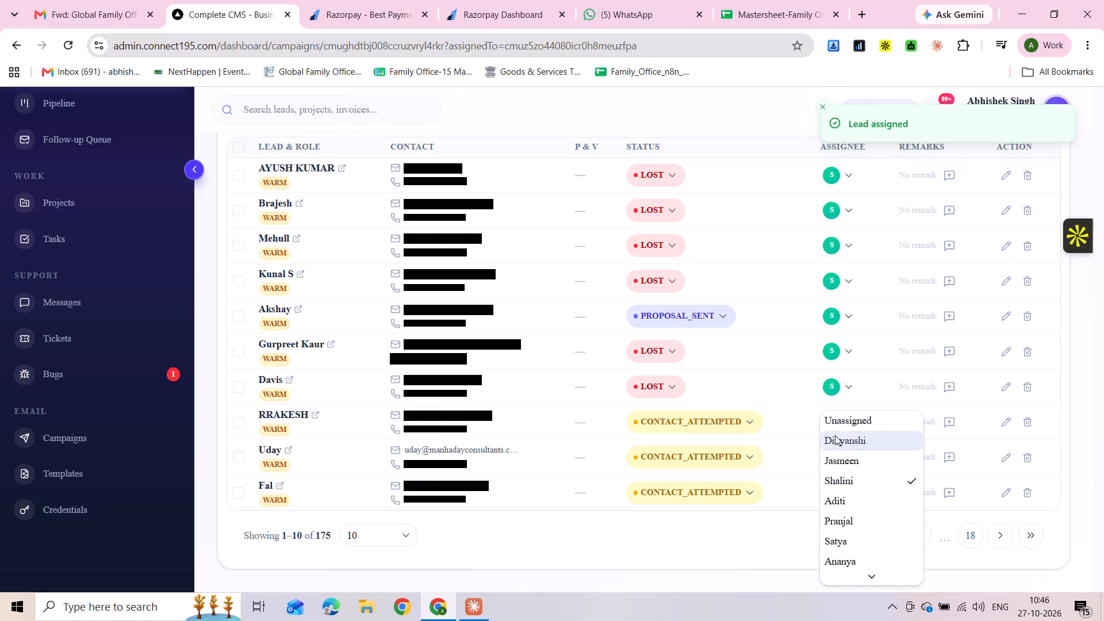
{"action": "left_click", "coordinate": [835, 435]}
{"action": "left_click", "coordinate": [833, 427]}
{"action": "left_click", "coordinate": [831, 422]}
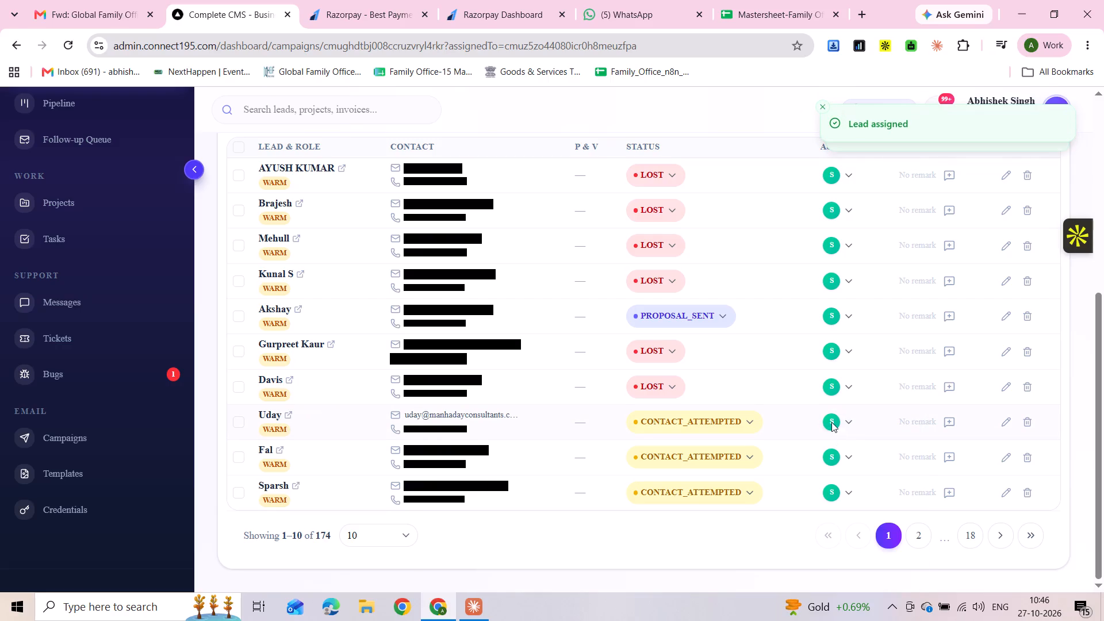
{"action": "left_click", "coordinate": [838, 440]}
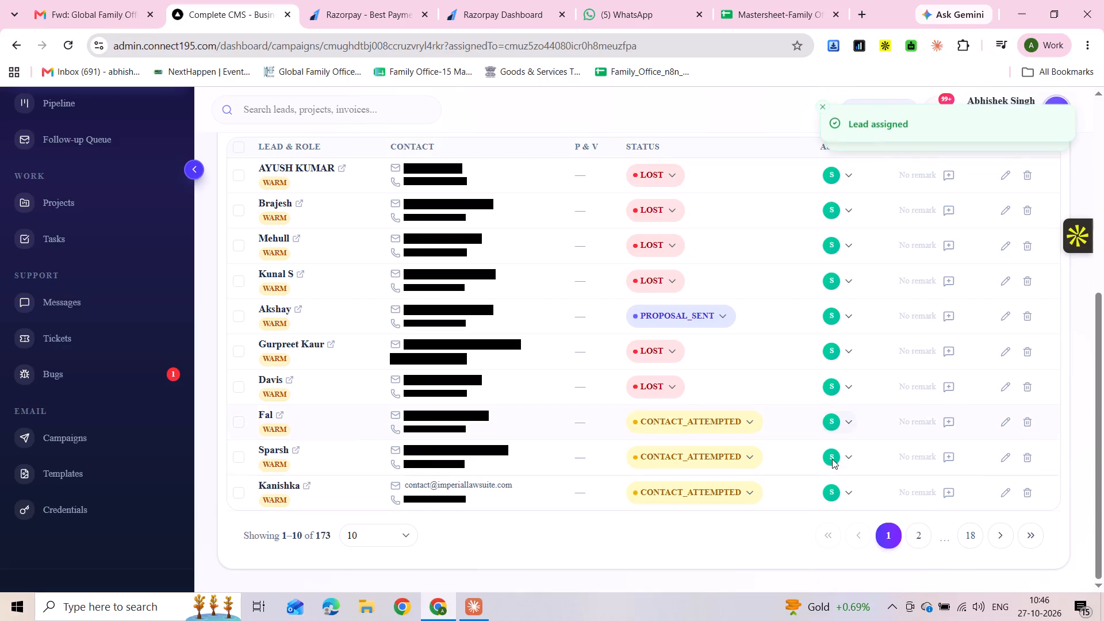
{"action": "left_click", "coordinate": [832, 459]}
{"action": "left_click", "coordinate": [833, 474]}
{"action": "left_click", "coordinate": [828, 453]}
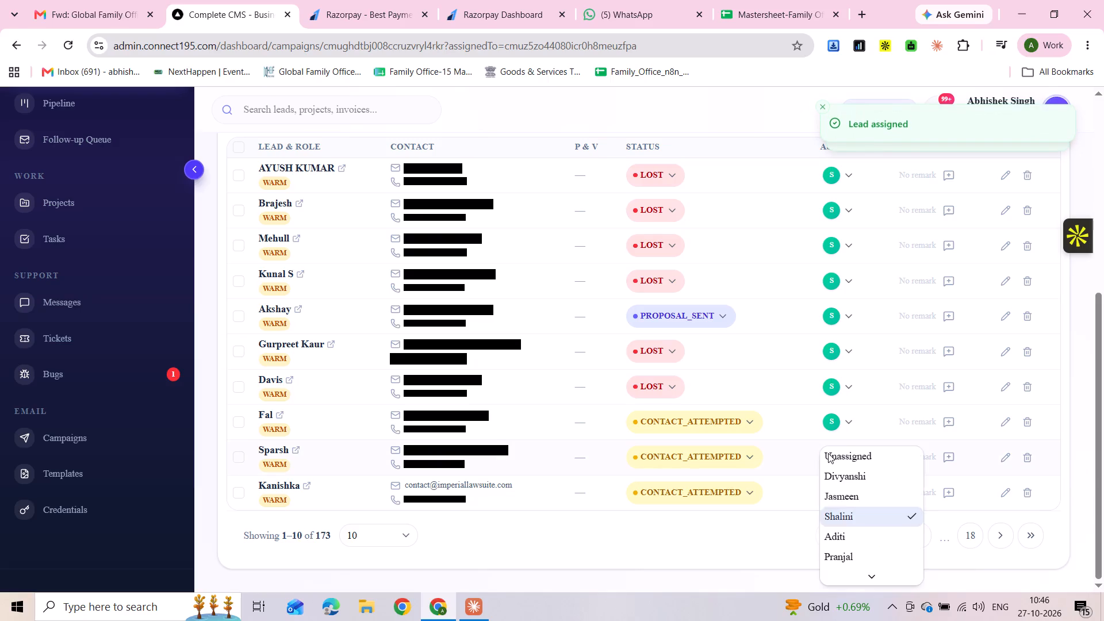
{"action": "left_click", "coordinate": [827, 449]}
{"action": "left_click", "coordinate": [833, 475]}
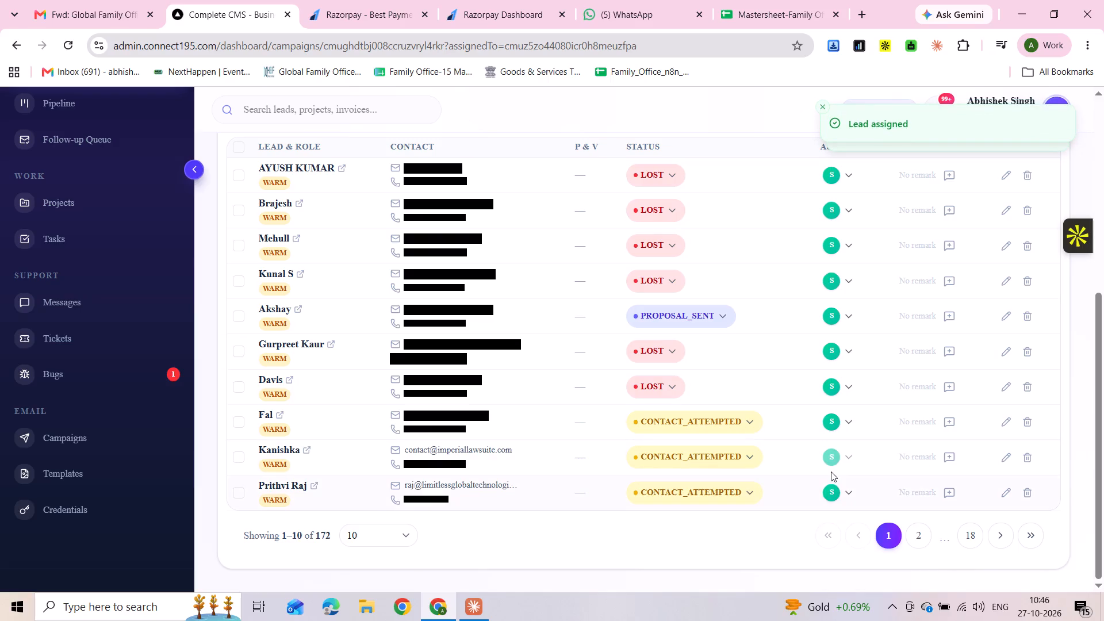
Reassign the Contact Attempted leads Prithvi, Sumeet and Viral from Shalini to Divyanshi.
{"action": "left_click", "coordinate": [827, 455]}
{"action": "left_click", "coordinate": [824, 460]}
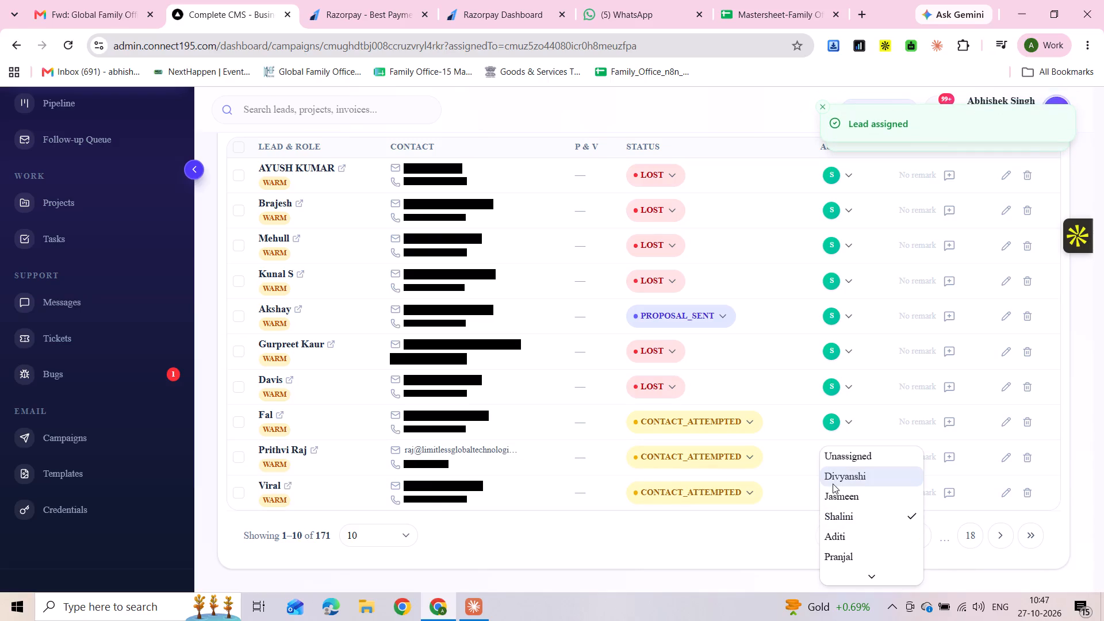
{"action": "left_click", "coordinate": [833, 481]}
{"action": "left_click", "coordinate": [833, 492]}
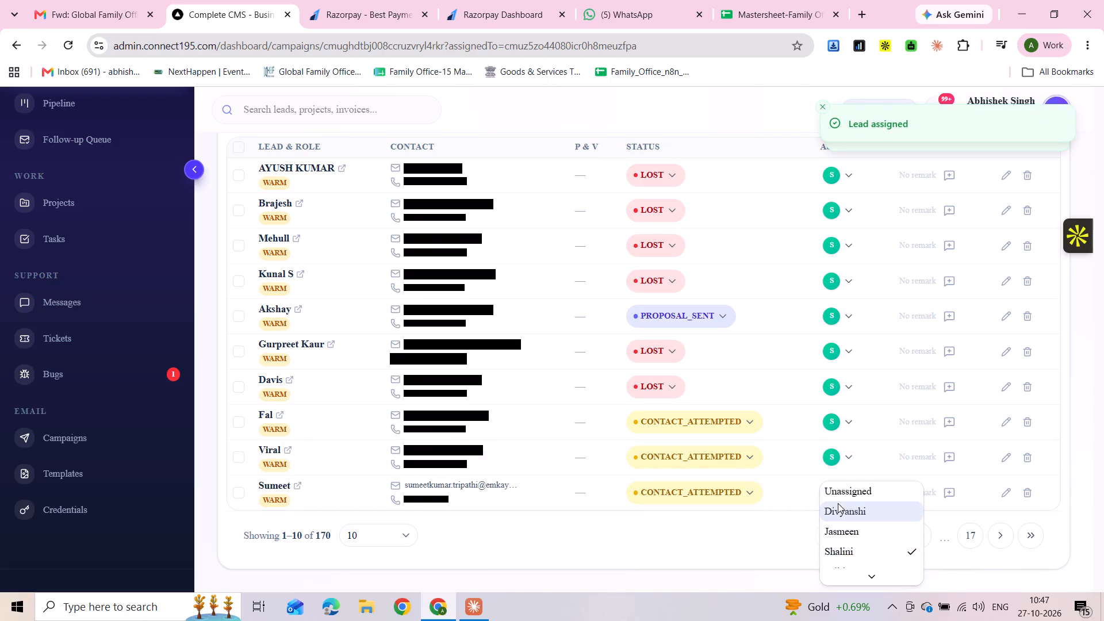
{"action": "left_click", "coordinate": [838, 505]}
{"action": "left_click", "coordinate": [834, 455]}
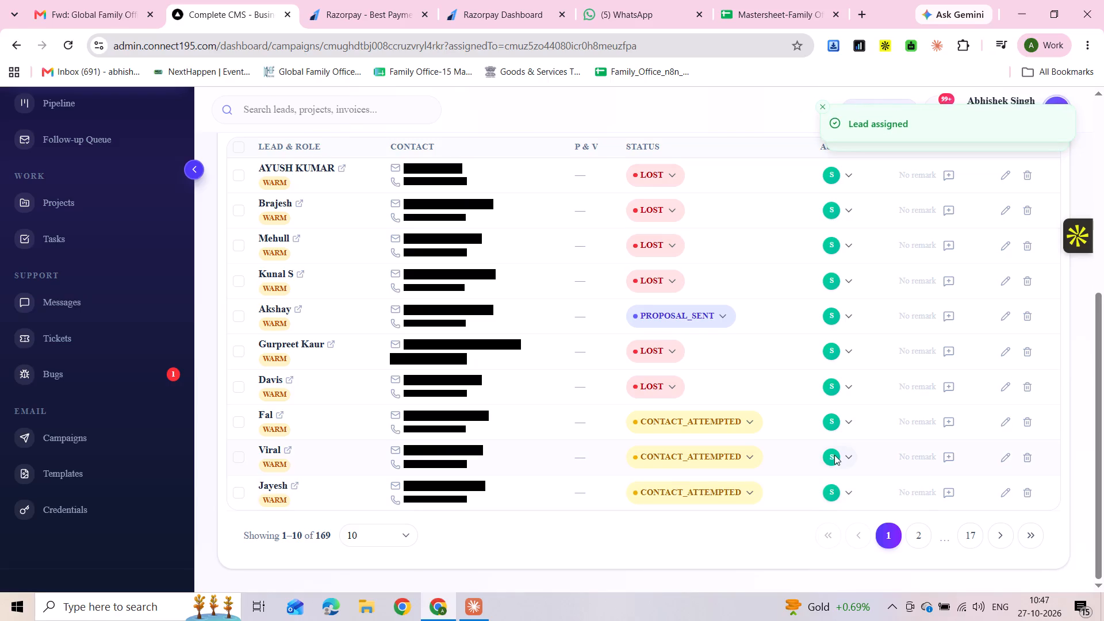
{"action": "left_click", "coordinate": [839, 477]}
Reassign the Contact Attempted leads Jayesh, Jay and Nitin from Shalini to Divyanshi.
{"action": "left_click", "coordinate": [830, 458]}
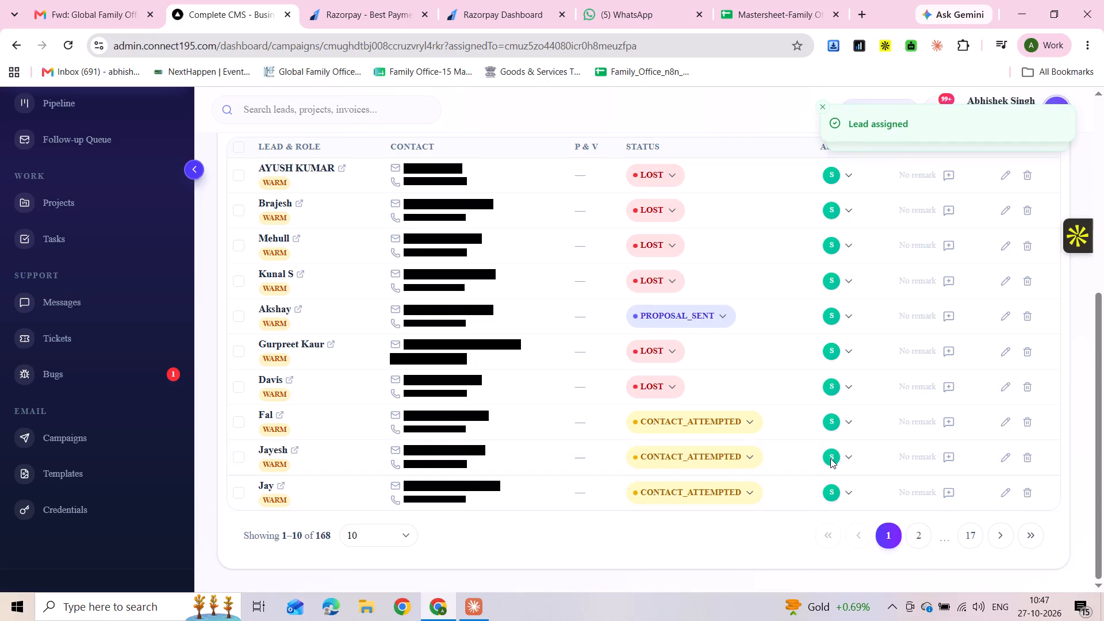
{"action": "left_click", "coordinate": [834, 477]}
{"action": "left_click", "coordinate": [831, 454]}
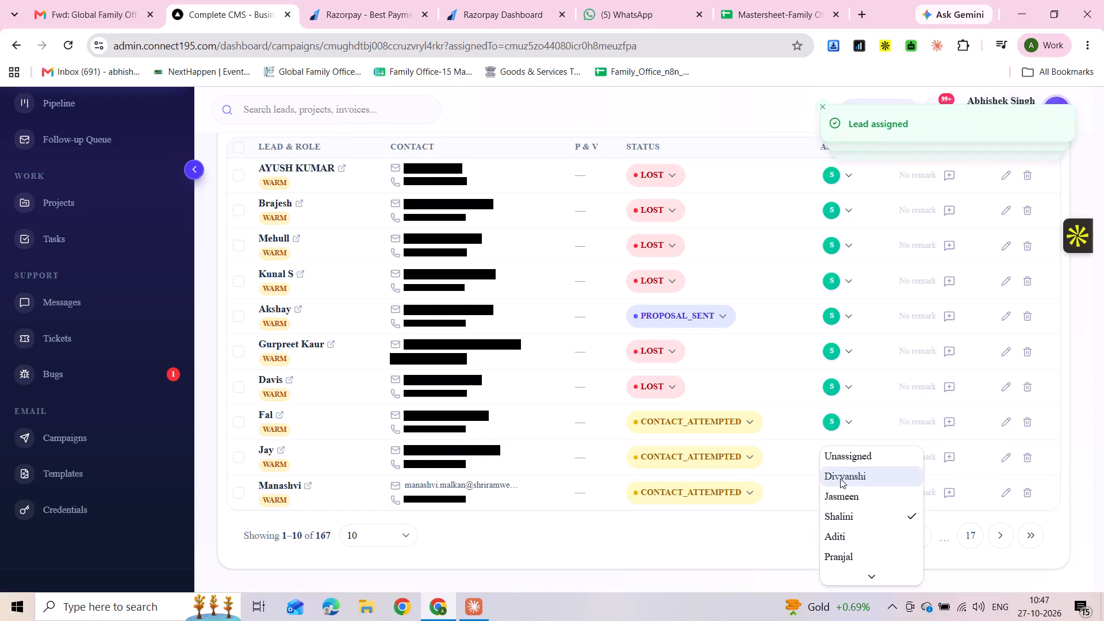
{"action": "left_click", "coordinate": [840, 478]}
{"action": "left_click", "coordinate": [834, 458]}
{"action": "left_click", "coordinate": [836, 481]}
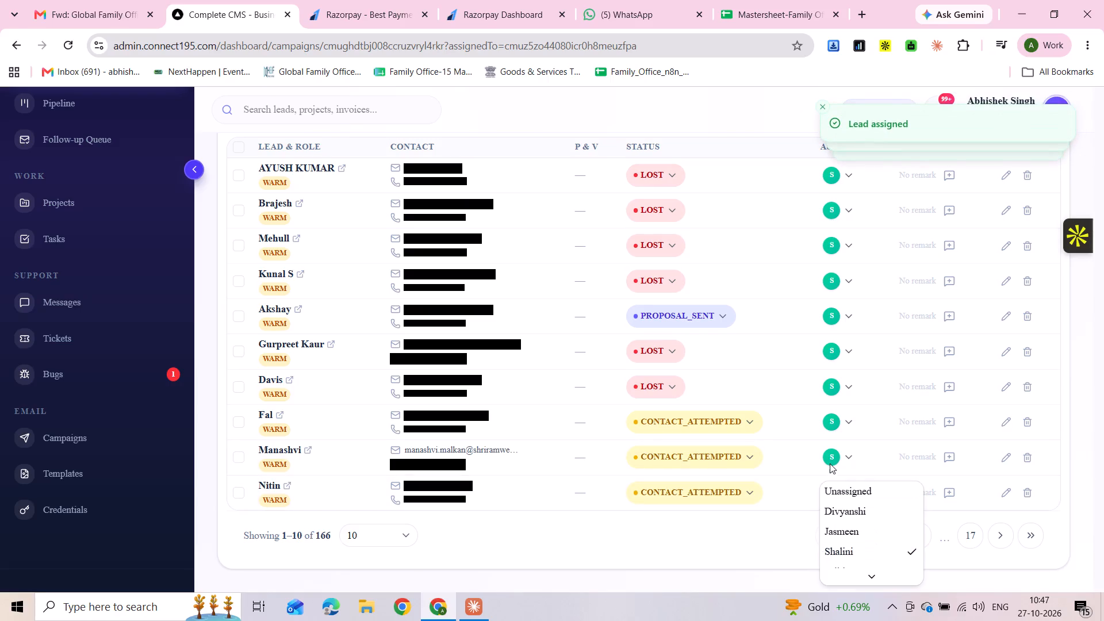
{"action": "left_click", "coordinate": [835, 515]}
Reassign the Contact Attempted leads Manashvi, Balvir and Neha from Shalini to Divyanshi.
{"action": "left_click", "coordinate": [828, 450]}
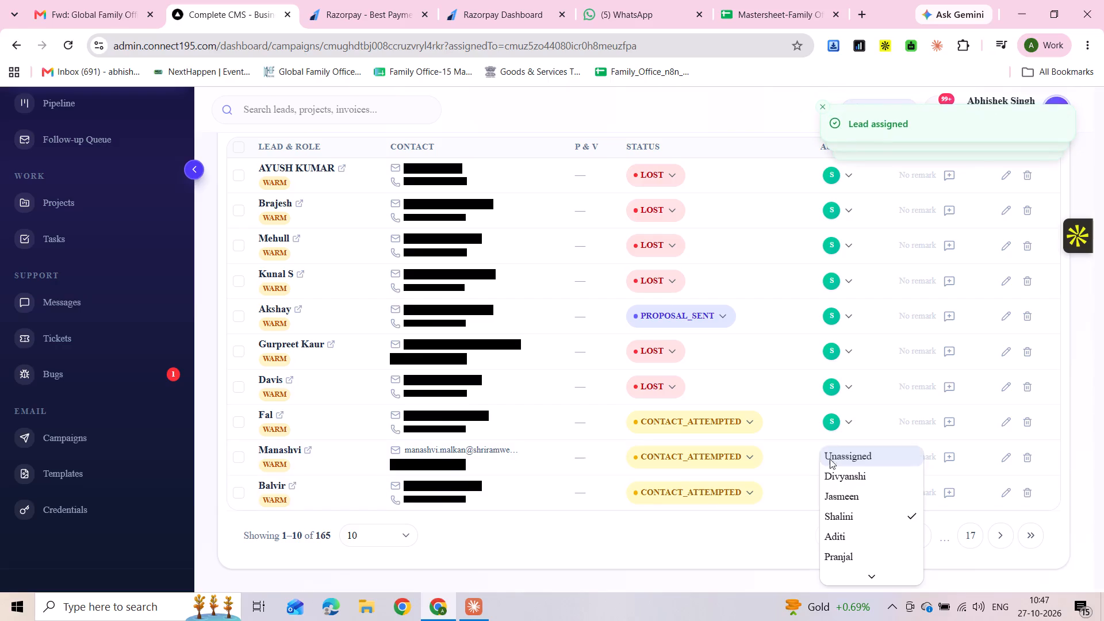
{"action": "left_click", "coordinate": [835, 477]}
{"action": "left_click", "coordinate": [830, 461]}
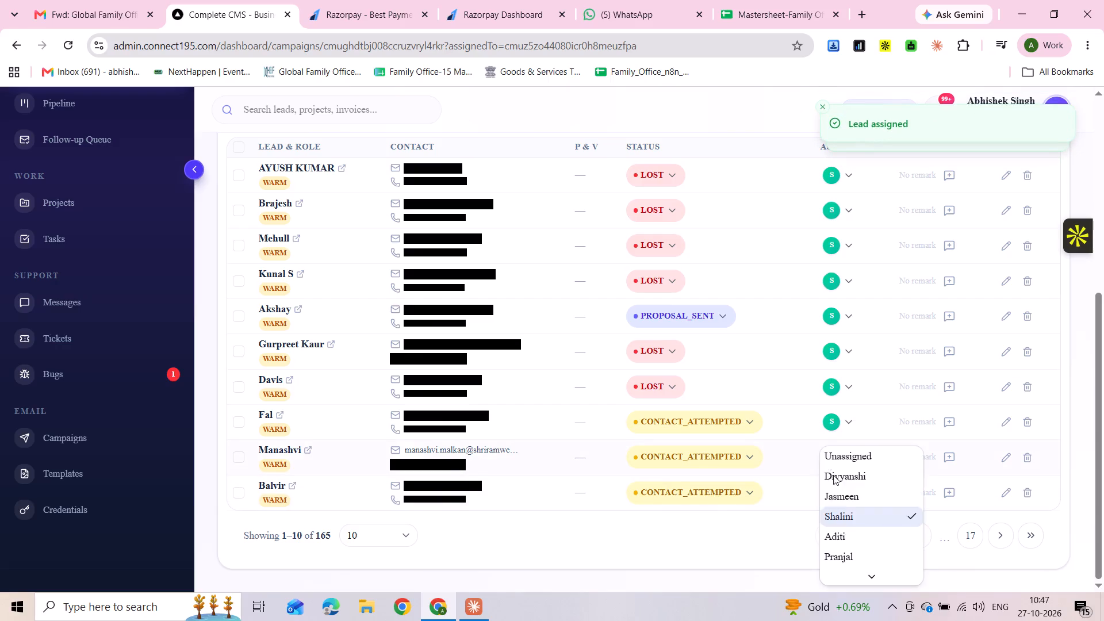
{"action": "left_click", "coordinate": [829, 456]}
{"action": "left_click", "coordinate": [838, 480]}
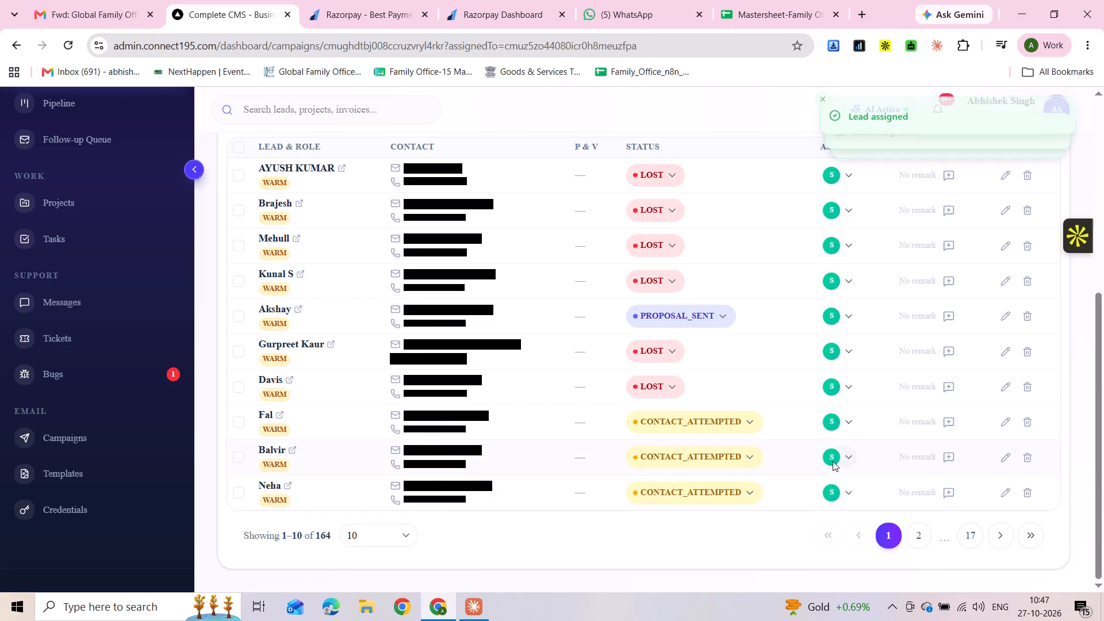
{"action": "left_click", "coordinate": [833, 461]}
{"action": "left_click", "coordinate": [828, 459]}
{"action": "left_click", "coordinate": [836, 479]}
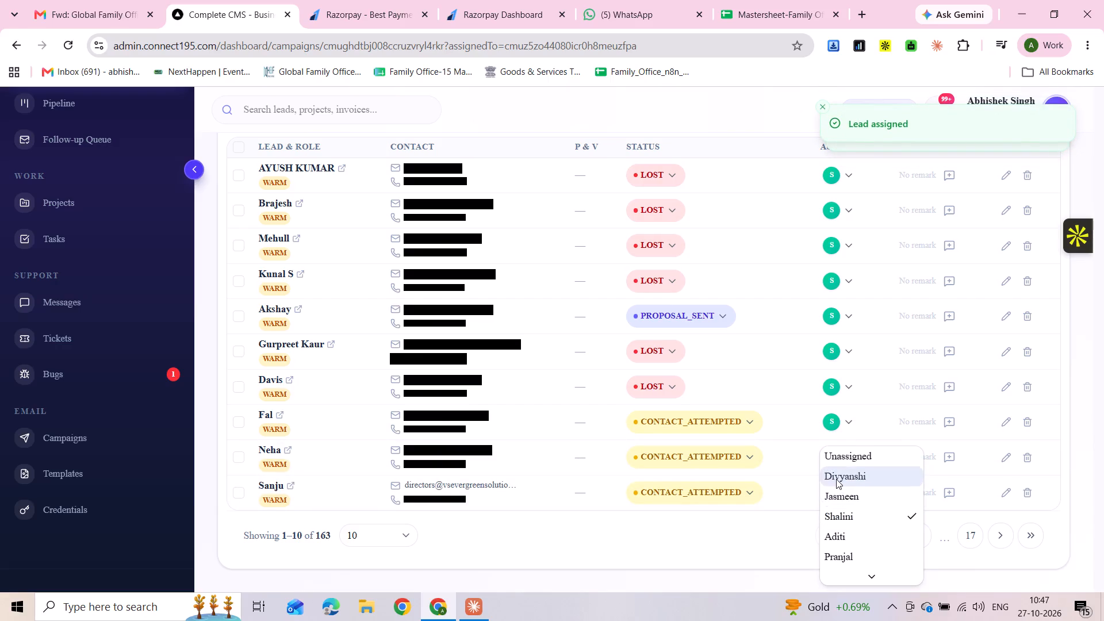
Reassign the Contact Attempted leads Sanju and Neeraj from Shalini to Divyanshi.
{"action": "left_click", "coordinate": [831, 463]}
{"action": "left_click", "coordinate": [836, 481]}
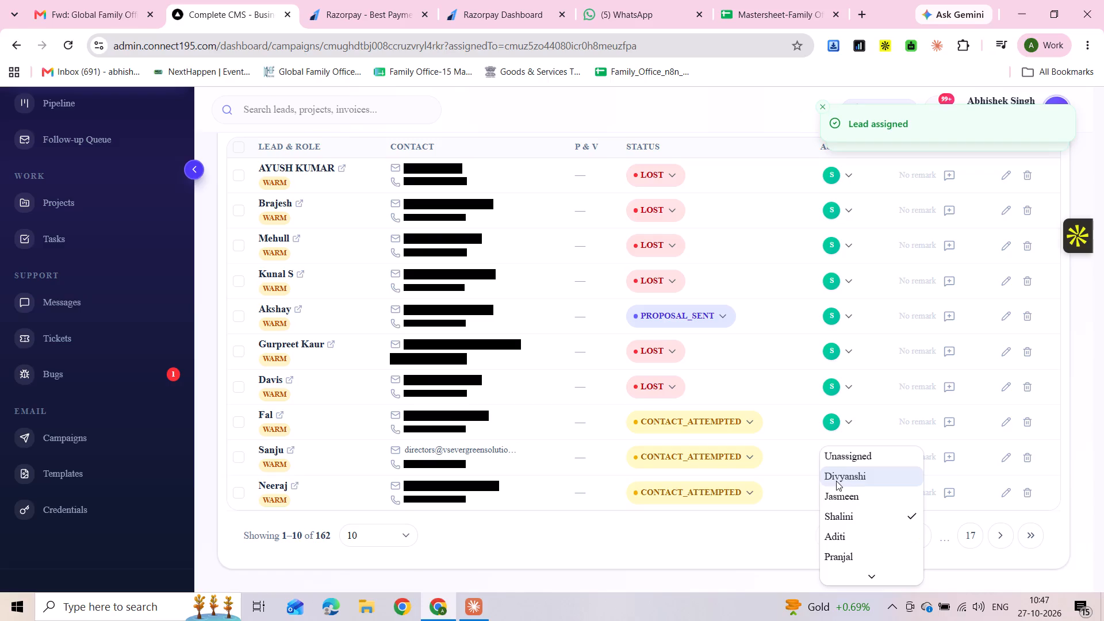
{"action": "left_click", "coordinate": [828, 458]}
{"action": "left_click", "coordinate": [837, 474]}
{"action": "left_click", "coordinate": [829, 458]}
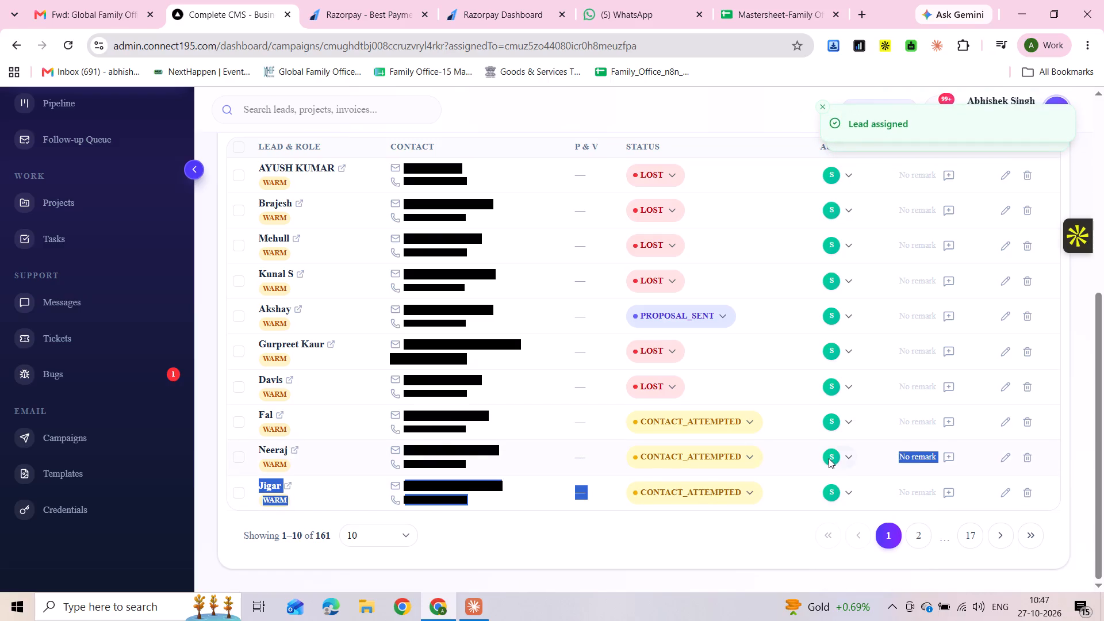
{"action": "left_click", "coordinate": [836, 477]}
Reassign the Contact Attempted leads Jigar, Sweta and Ketur from Shalini to Divyanshi.
{"action": "left_click", "coordinate": [829, 457]}
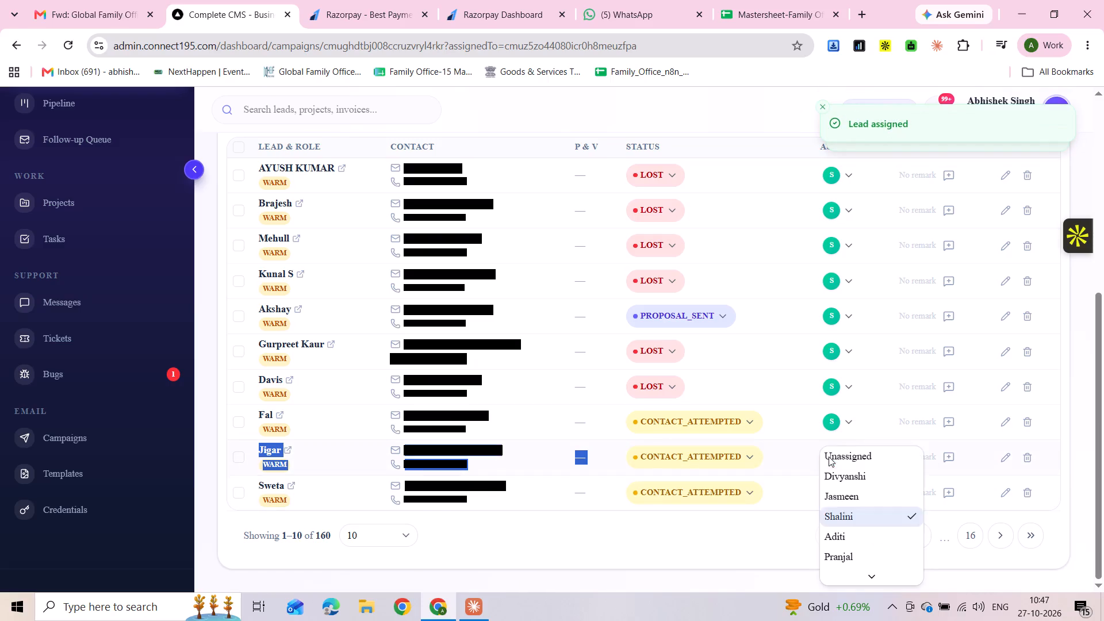
{"action": "left_click", "coordinate": [834, 473]}
{"action": "left_click", "coordinate": [826, 455]}
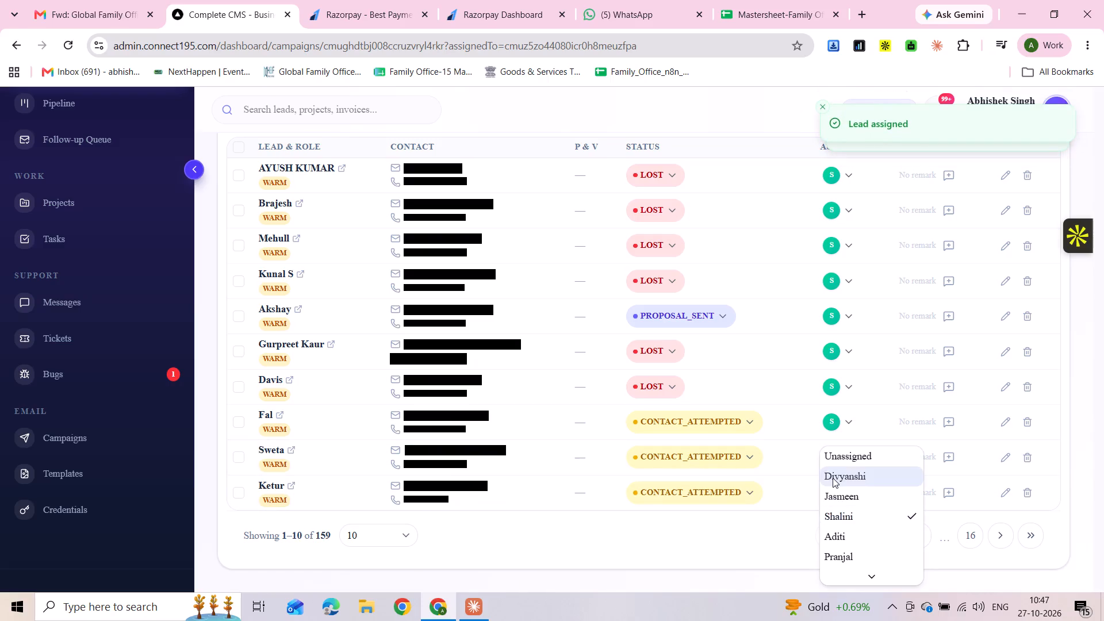
{"action": "left_click", "coordinate": [833, 478]}
{"action": "left_click", "coordinate": [827, 461]}
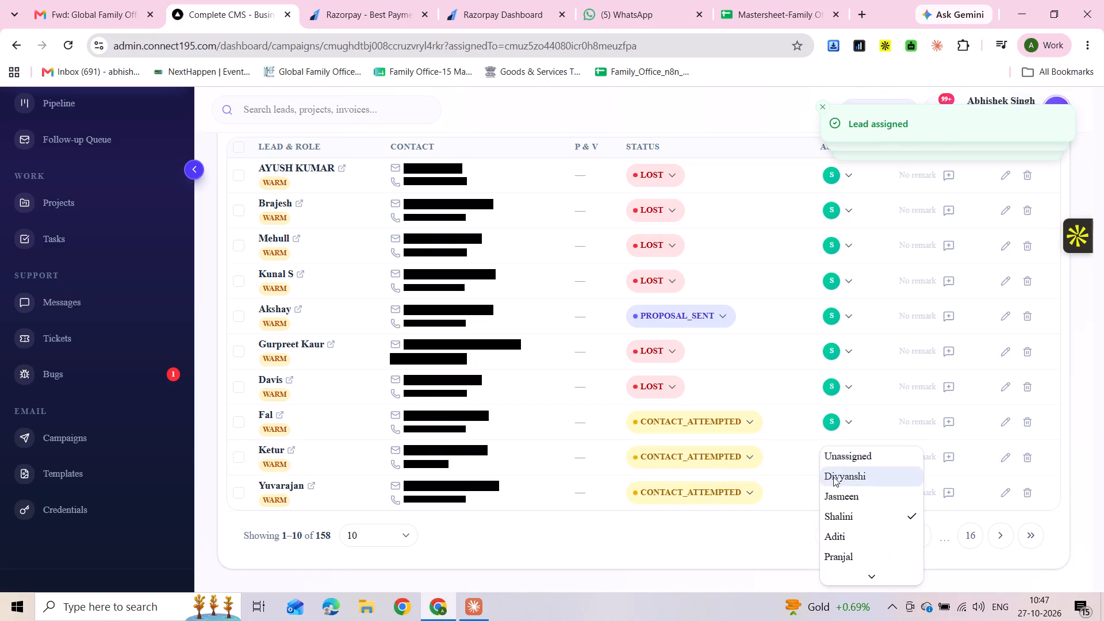
{"action": "left_click", "coordinate": [833, 477]}
Reassign the Contact Attempted leads Yuvarajan, Manish and Laxman from Shalini to Divyanshi.
{"action": "left_click", "coordinate": [830, 463]}
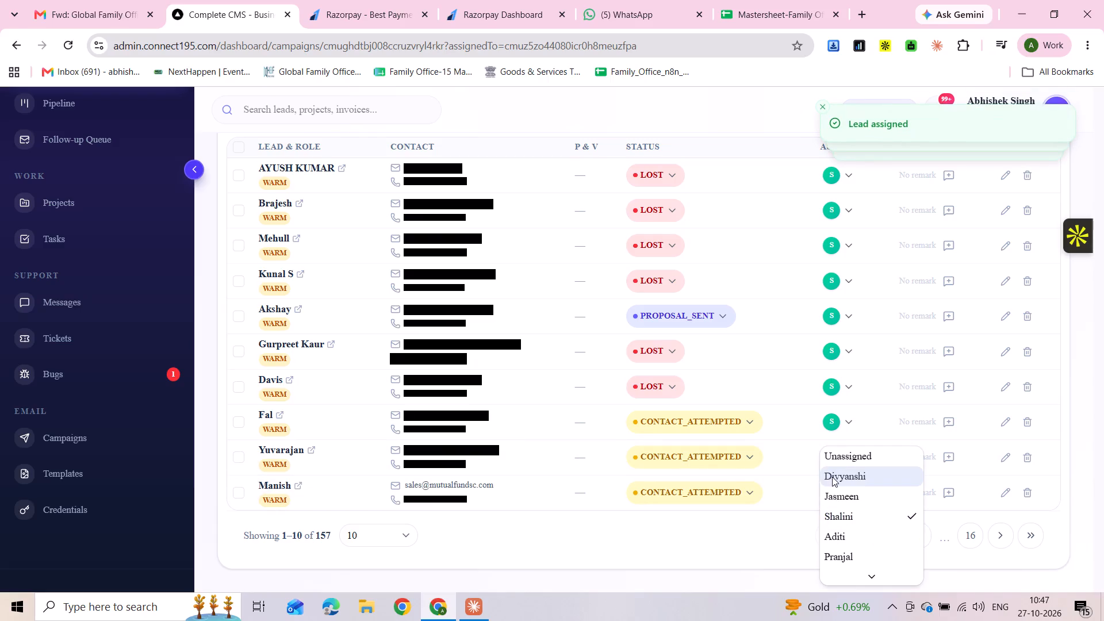
{"action": "left_click", "coordinate": [833, 477]}
{"action": "left_click", "coordinate": [827, 458]}
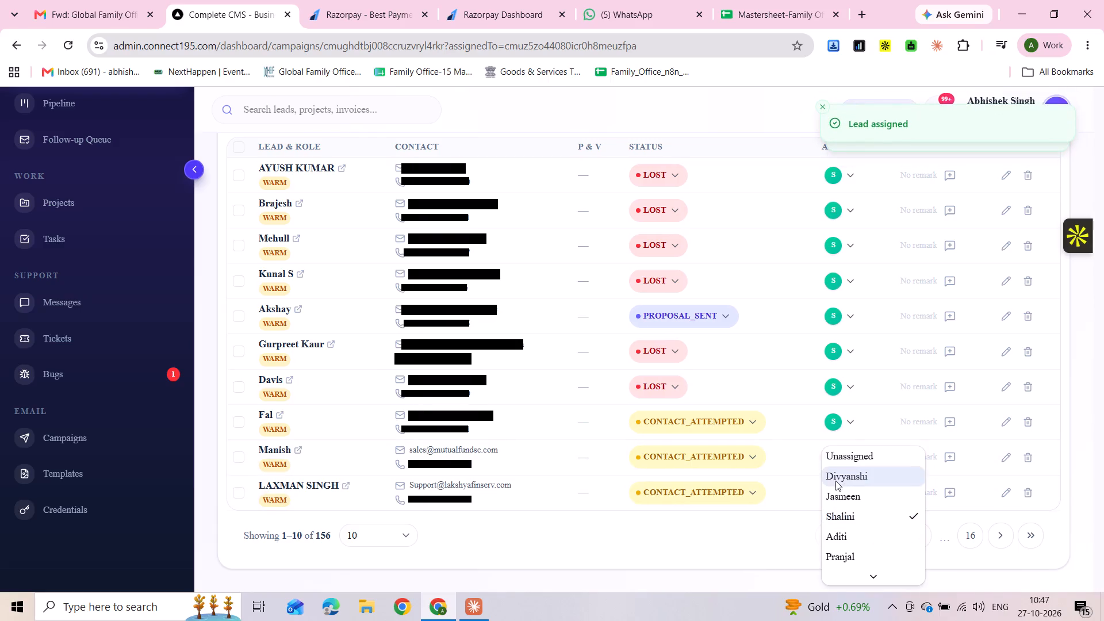
{"action": "left_click", "coordinate": [835, 481]}
{"action": "left_click", "coordinate": [830, 458]}
{"action": "left_click", "coordinate": [834, 474]}
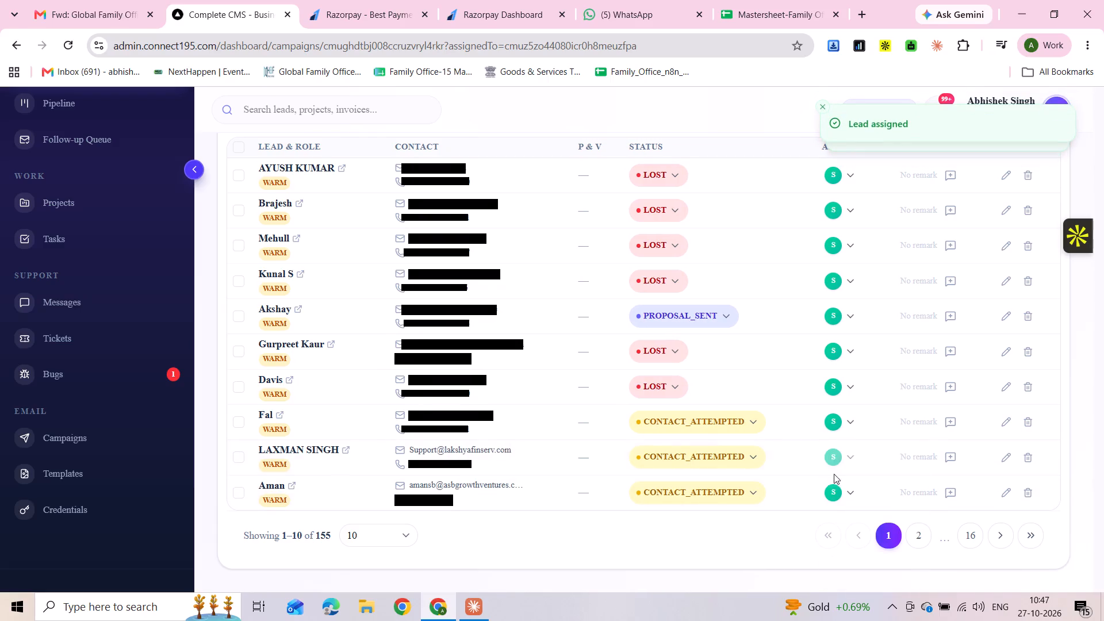
Set the assignee of Aman's Contact Attempted lead to Unassigned.
{"action": "double_click", "coordinate": [828, 455]}
Reassign the leads Anil, Nisha and Aryan from Shalini to Divyanshi.
{"action": "left_click", "coordinate": [830, 464]}
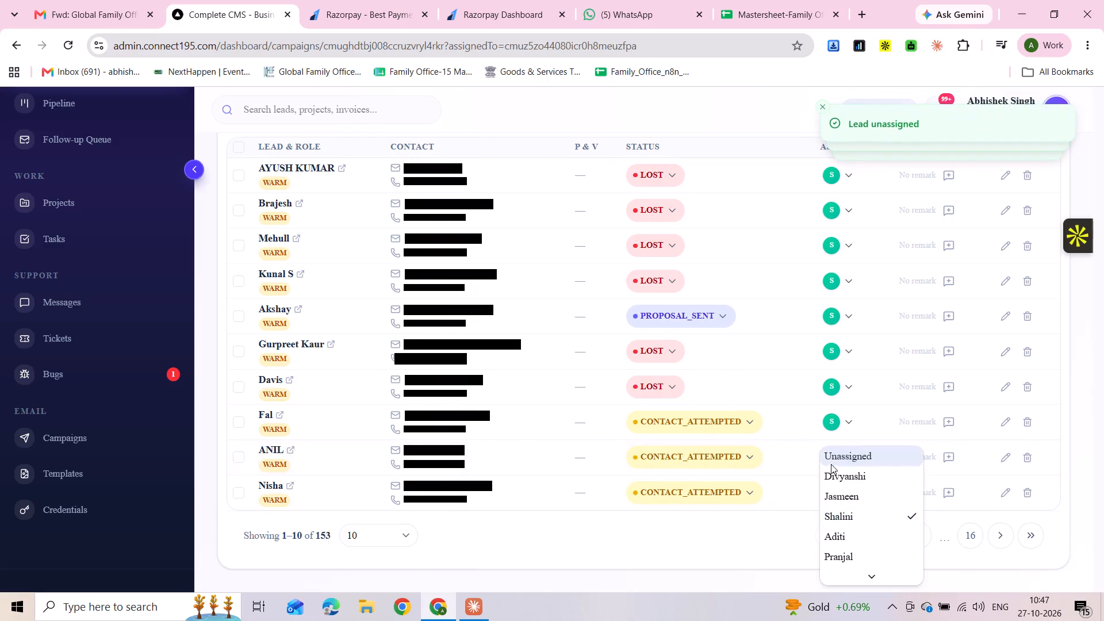
{"action": "left_click", "coordinate": [835, 477]}
{"action": "left_click", "coordinate": [835, 457]}
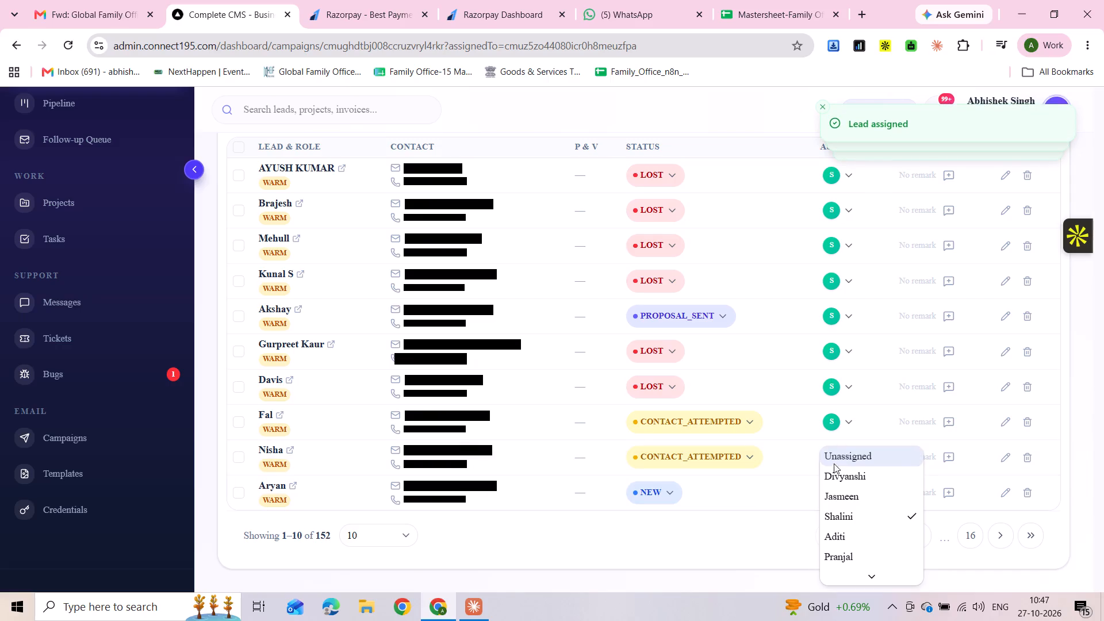
{"action": "left_click", "coordinate": [836, 476]}
{"action": "left_click", "coordinate": [832, 465]}
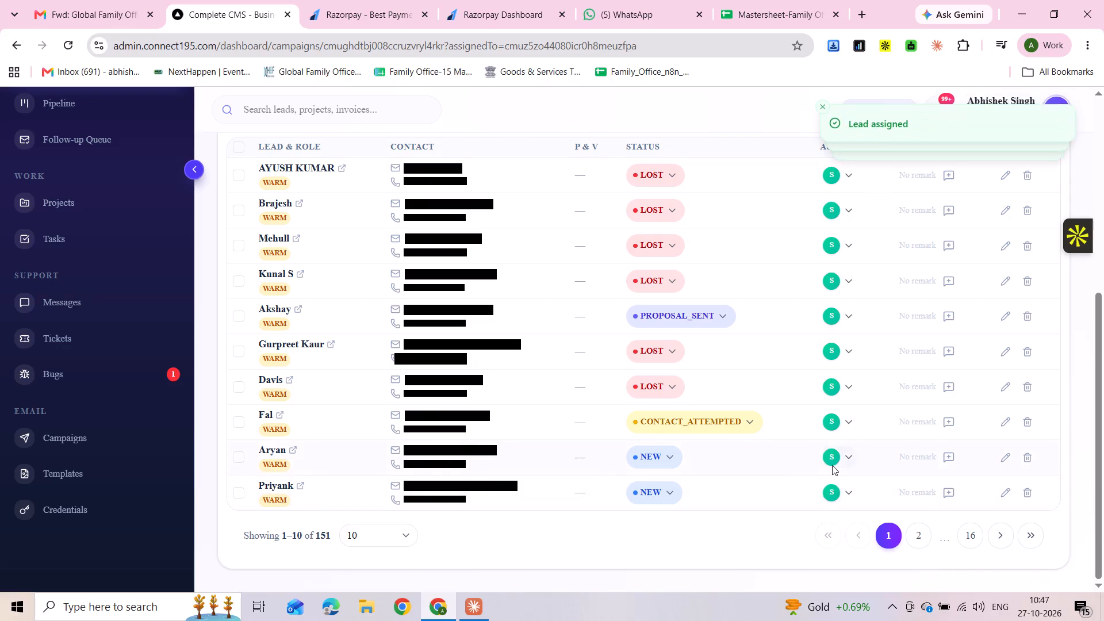
{"action": "left_click", "coordinate": [837, 476]}
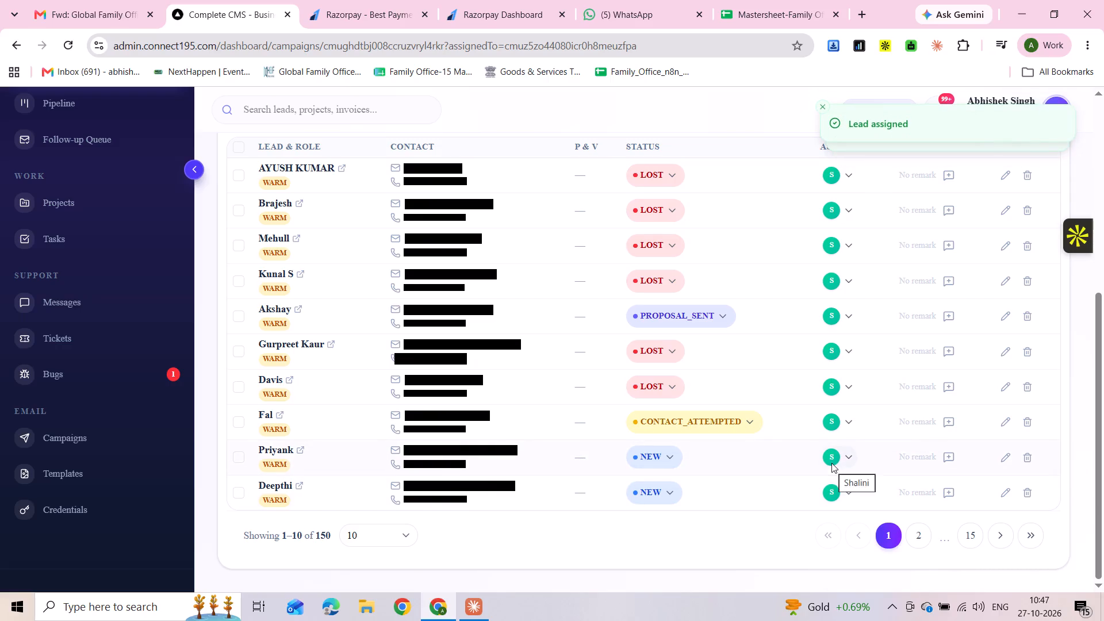
Reassign the New leads Priyank, Deepthi and Aadisha from Shalini to Divyanshi.
{"action": "left_click", "coordinate": [831, 463]}
{"action": "left_click", "coordinate": [839, 478]}
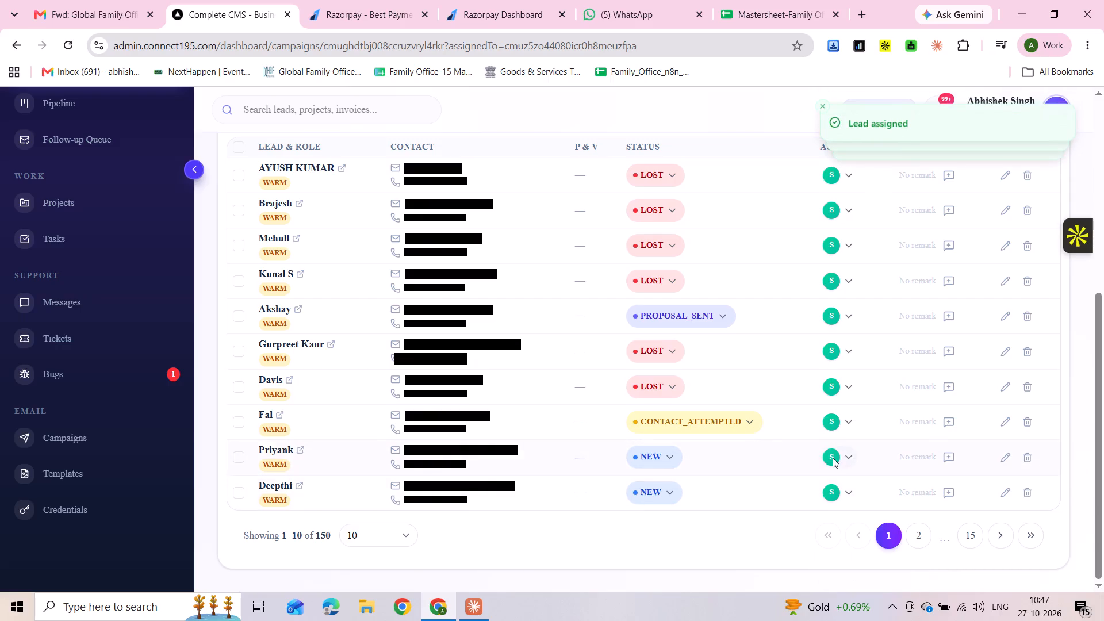
{"action": "left_click", "coordinate": [833, 458]}
{"action": "left_click", "coordinate": [838, 474]}
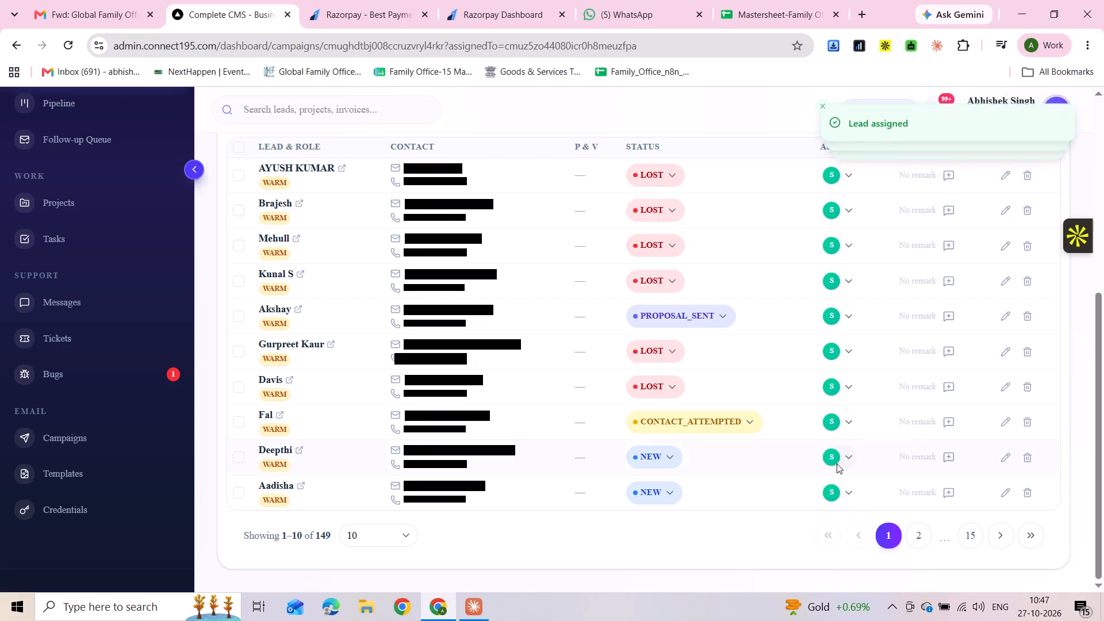
{"action": "left_click", "coordinate": [837, 463]}
{"action": "left_click", "coordinate": [839, 481]}
Reassign the New leads Prithvi, Surendra and Harsh from Shalini to Divyanshi.
{"action": "left_click", "coordinate": [832, 459]}
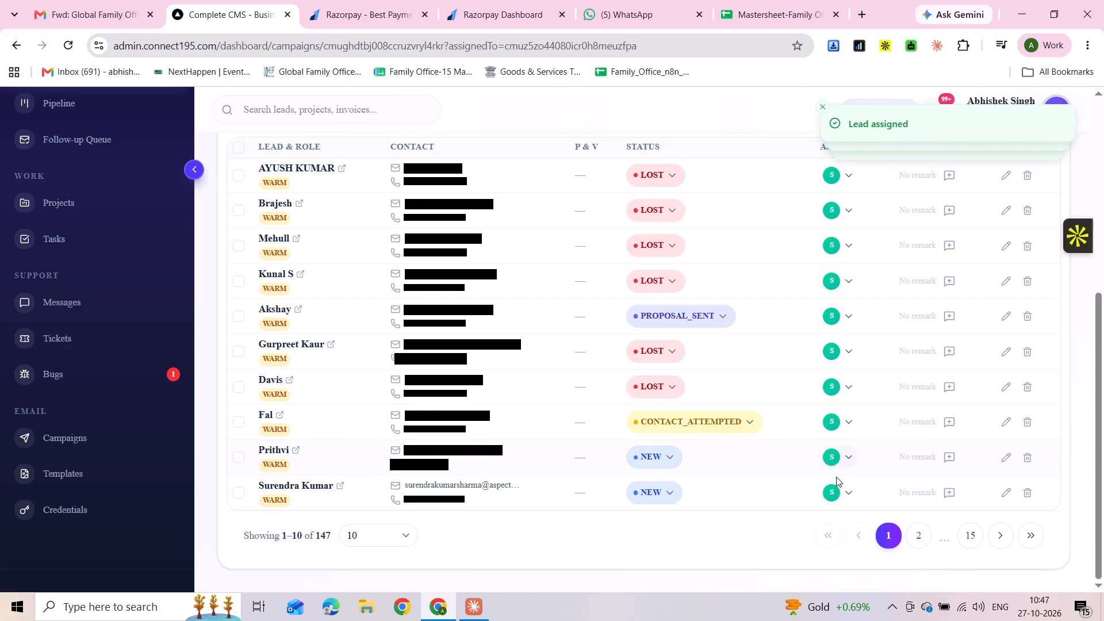
{"action": "left_click", "coordinate": [833, 463]}
{"action": "left_click", "coordinate": [836, 474]}
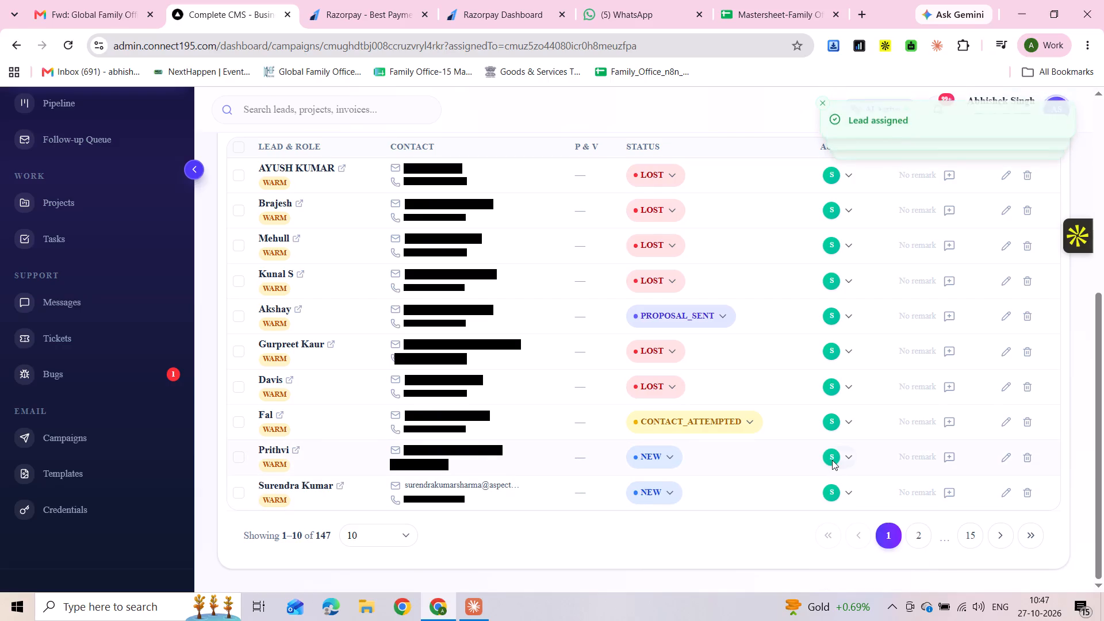
{"action": "left_click", "coordinate": [832, 460]}
{"action": "left_click", "coordinate": [833, 461]}
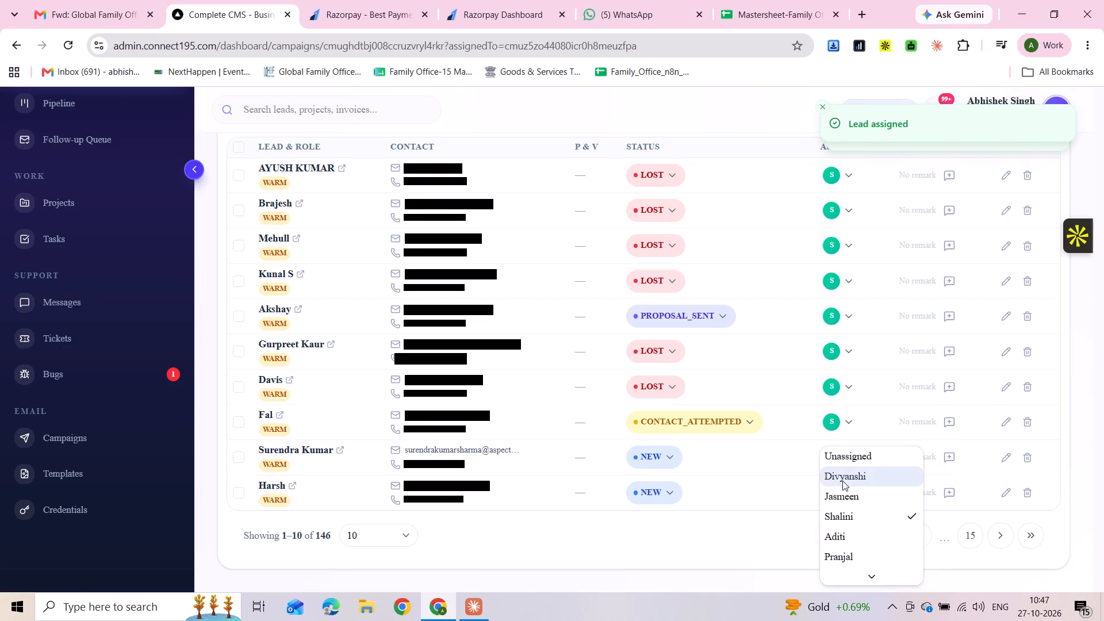
{"action": "left_click", "coordinate": [841, 473]}
{"action": "left_click", "coordinate": [834, 460]}
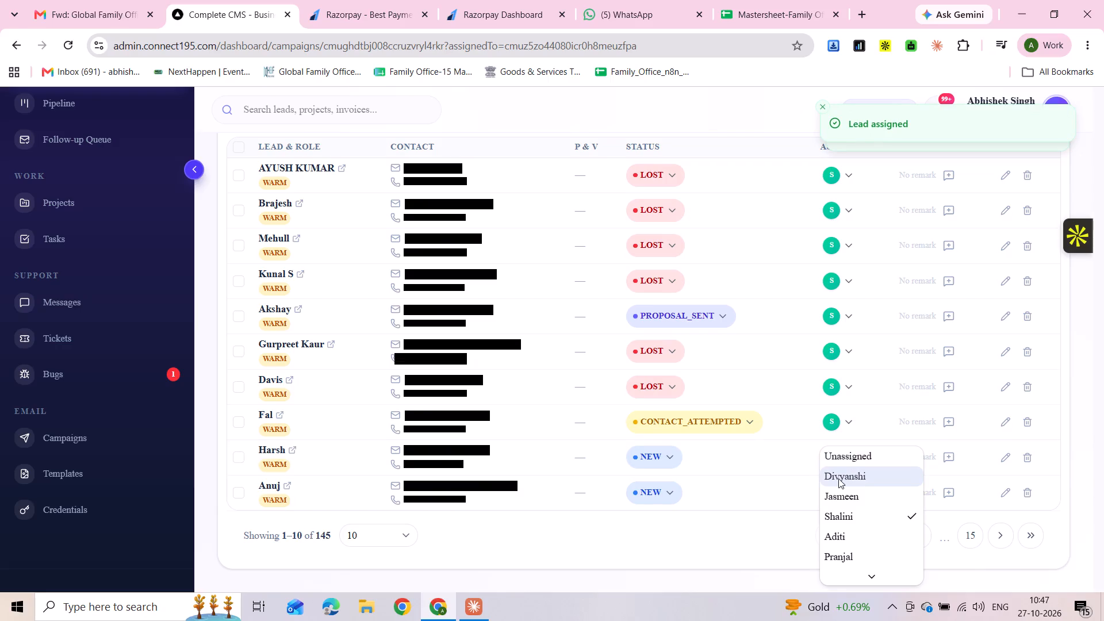
{"action": "left_click", "coordinate": [838, 478]}
Reassign the New leads Anuj, Sanjay and Vandana from Shalini to Divyanshi.
{"action": "left_click", "coordinate": [829, 460]}
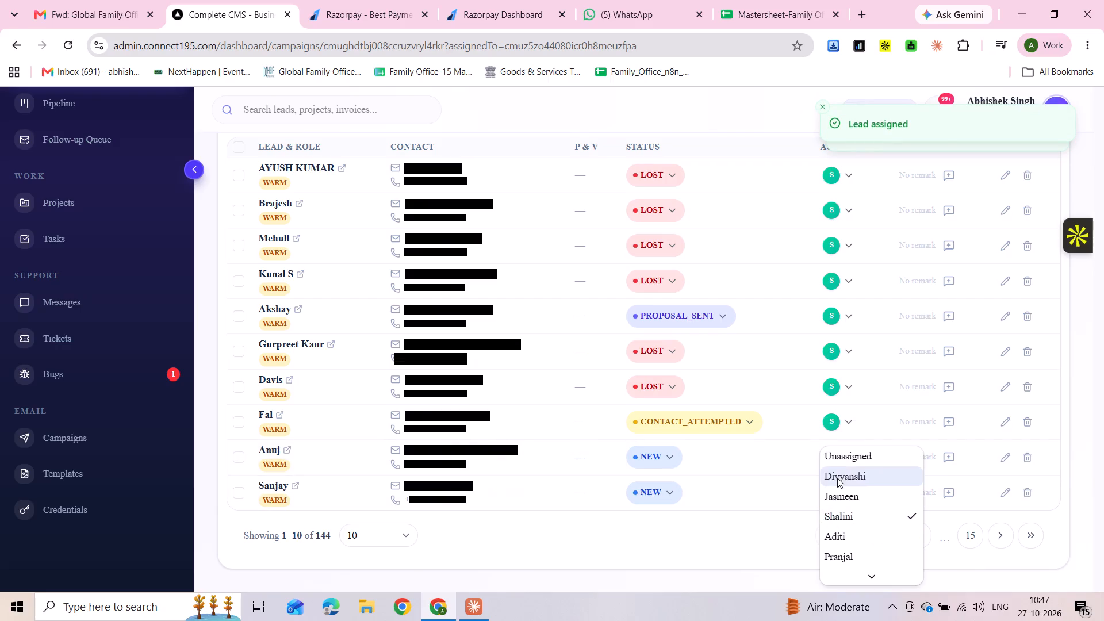
{"action": "left_click", "coordinate": [837, 478]}
{"action": "left_click", "coordinate": [828, 460]}
{"action": "left_click", "coordinate": [834, 473]}
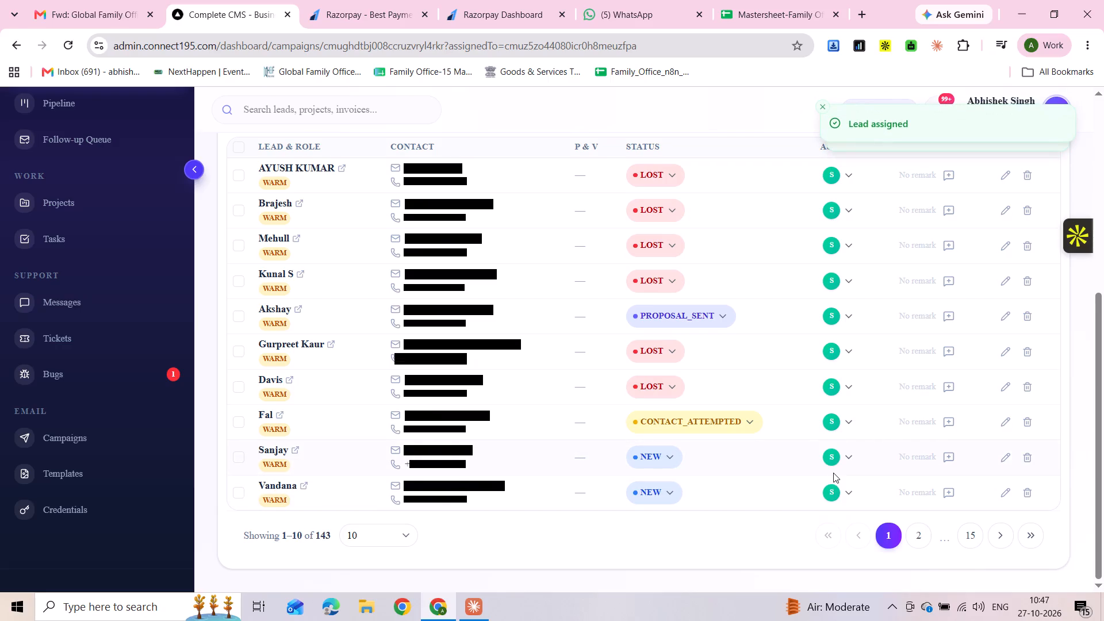
{"action": "left_click", "coordinate": [831, 462]}
{"action": "left_click", "coordinate": [839, 477]}
{"action": "left_click", "coordinate": [831, 458]}
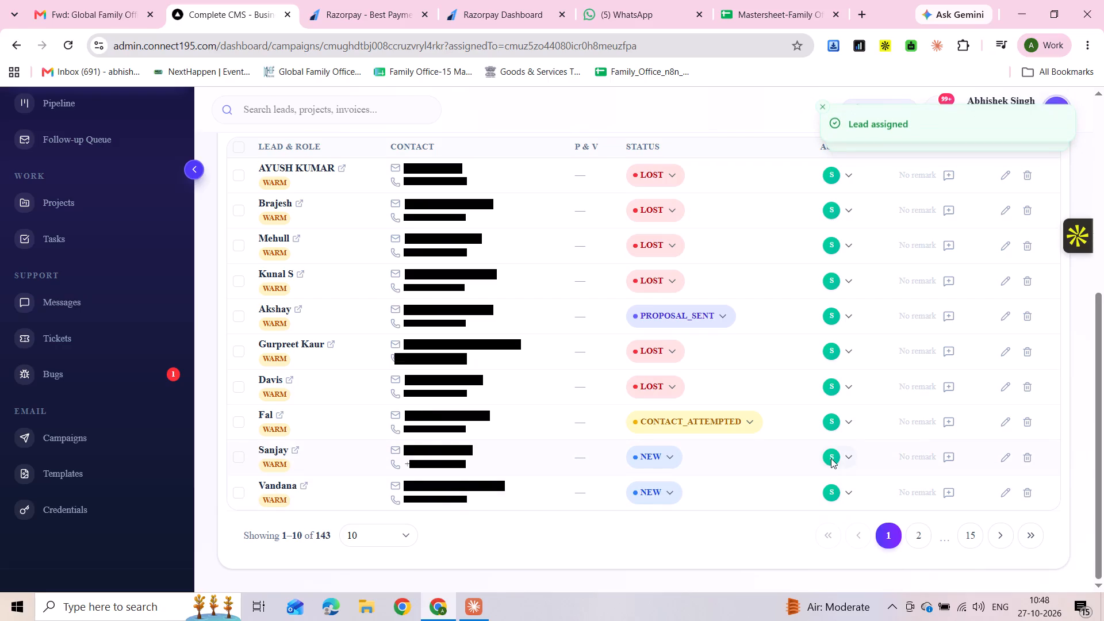
{"action": "left_click", "coordinate": [834, 463]}
{"action": "left_click", "coordinate": [838, 479]}
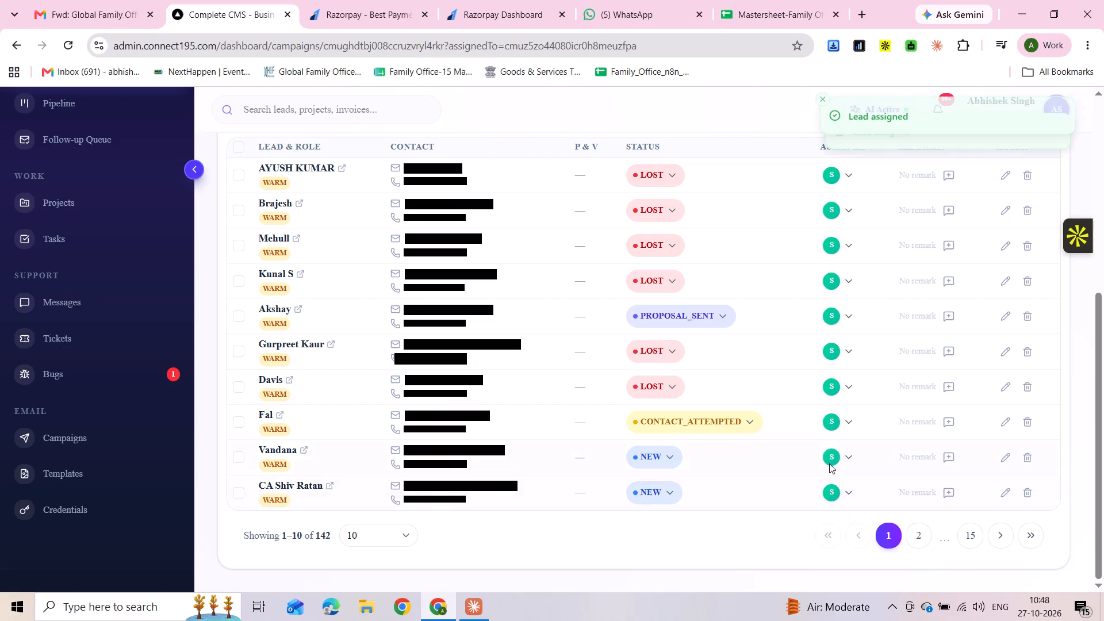
Reassign the New leads CA Shiv, Shreyas and Manju from Shalini to Divyanshi.
{"action": "left_click", "coordinate": [829, 463]}
{"action": "left_click", "coordinate": [834, 478]}
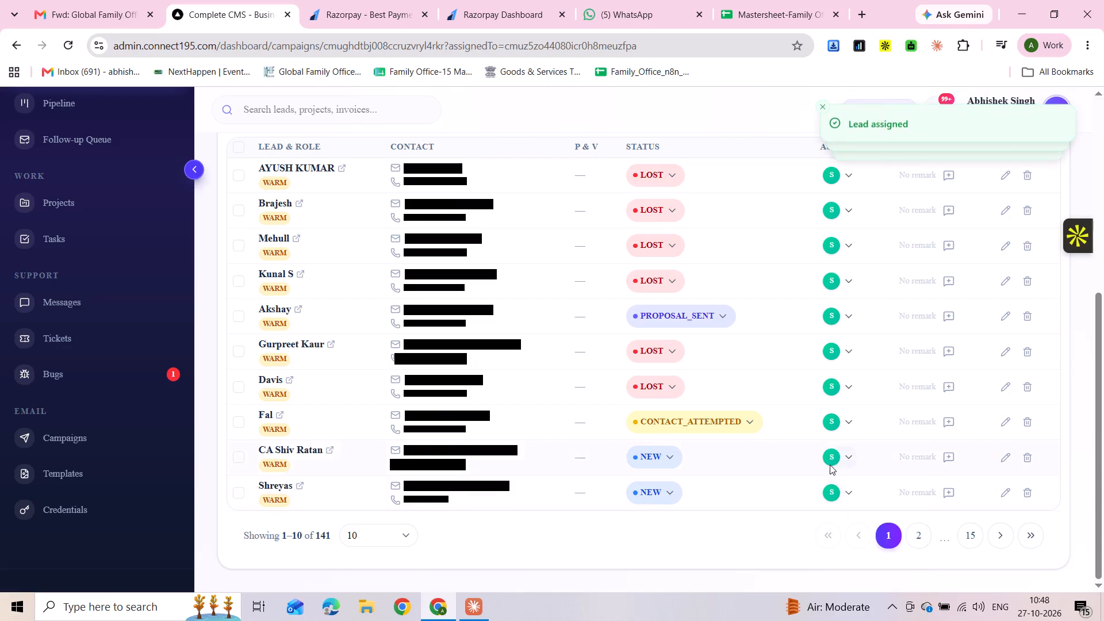
{"action": "left_click", "coordinate": [830, 465]}
{"action": "left_click", "coordinate": [830, 465]}
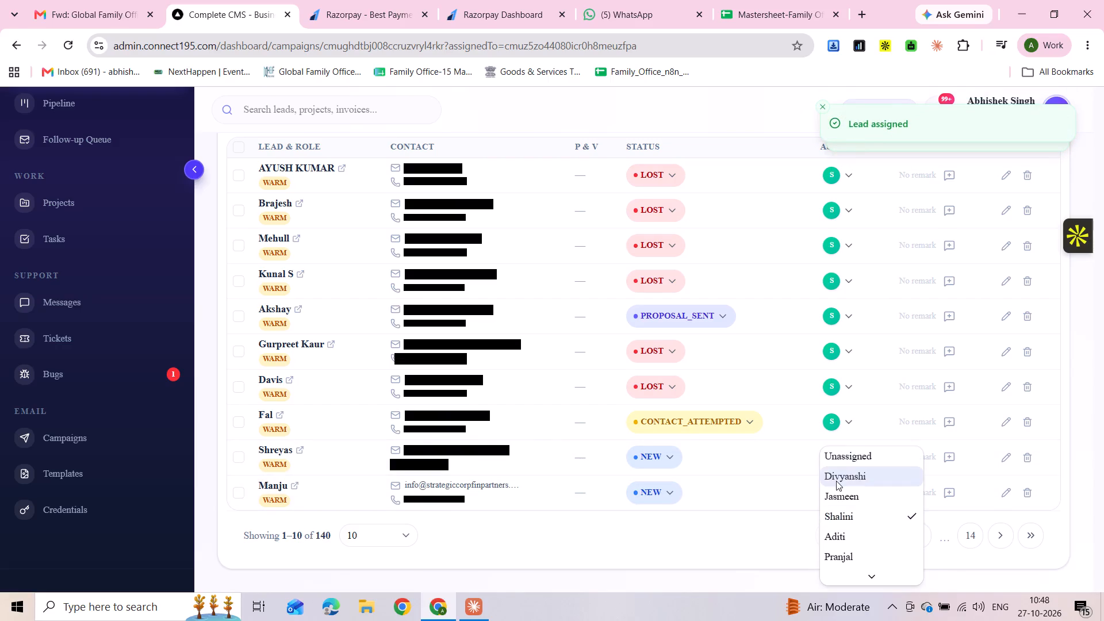
{"action": "left_click", "coordinate": [836, 481]}
{"action": "left_click", "coordinate": [827, 457]}
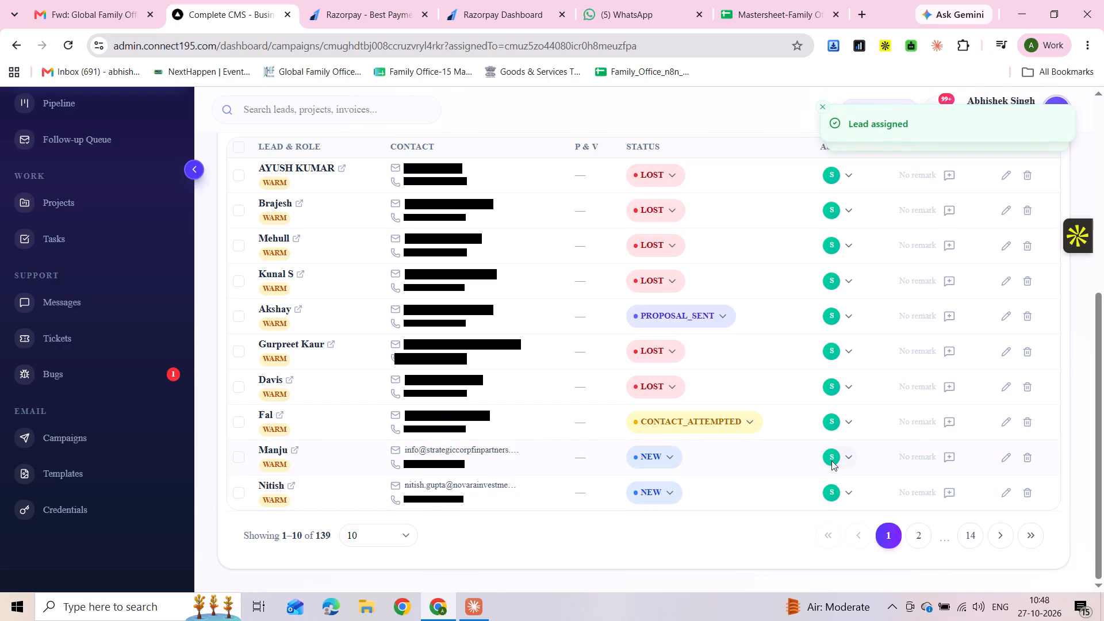
{"action": "left_click", "coordinate": [831, 461]}
{"action": "double_click", "coordinate": [837, 473]}
Reassign the New leads Nitish, Rohit and Anshul from Shalini to Divyanshi.
{"action": "left_click", "coordinate": [829, 456]}
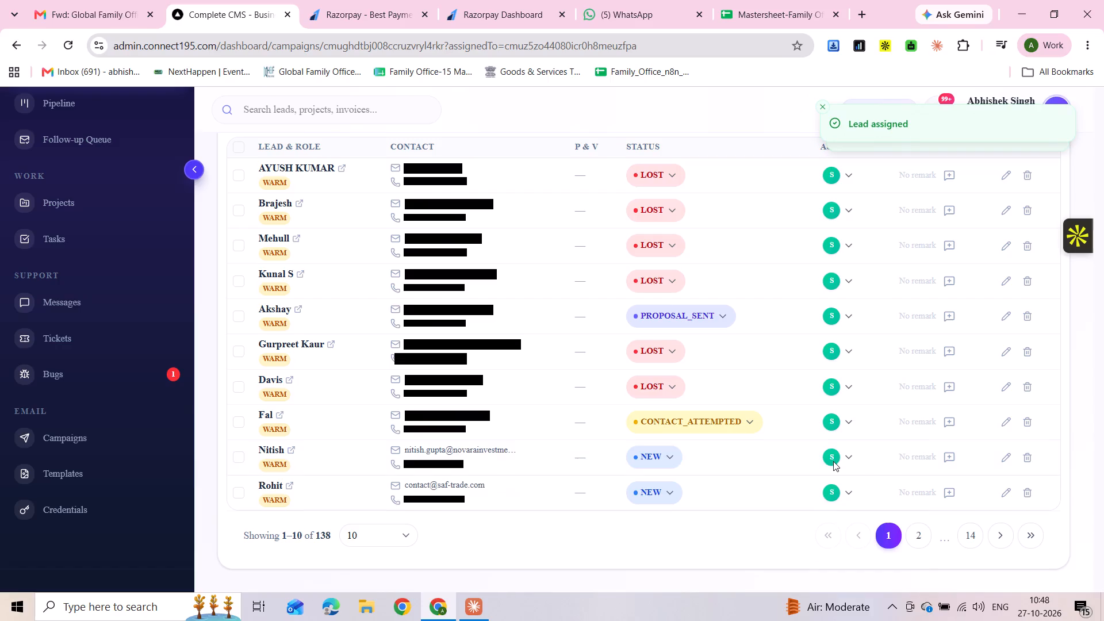
{"action": "left_click", "coordinate": [832, 453]}
{"action": "left_click", "coordinate": [842, 470]}
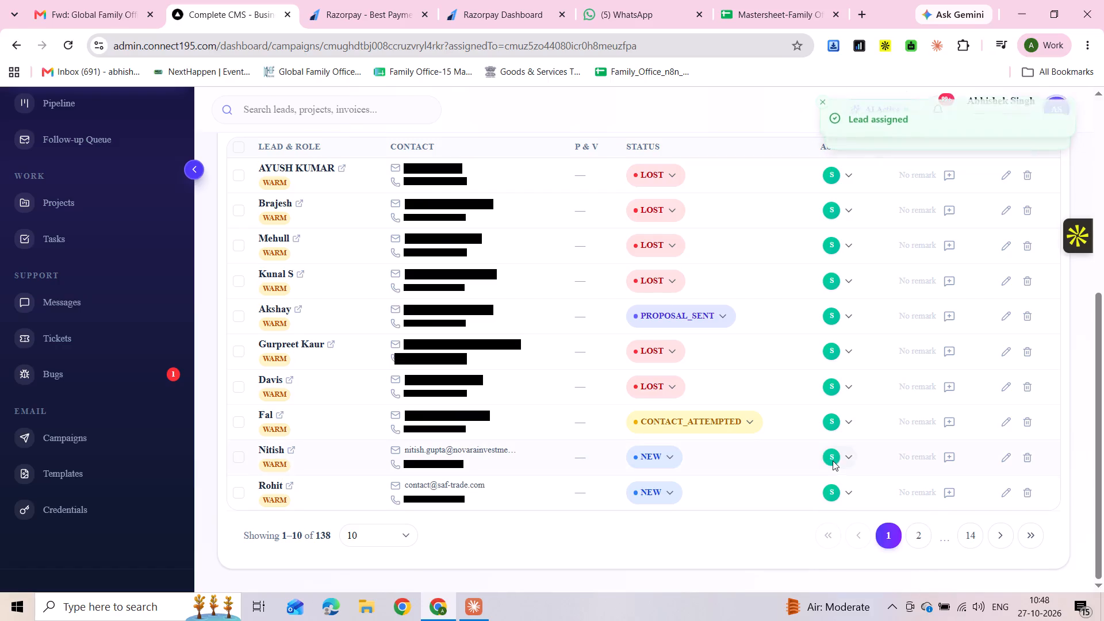
{"action": "left_click", "coordinate": [833, 461]}
{"action": "left_click", "coordinate": [834, 476]}
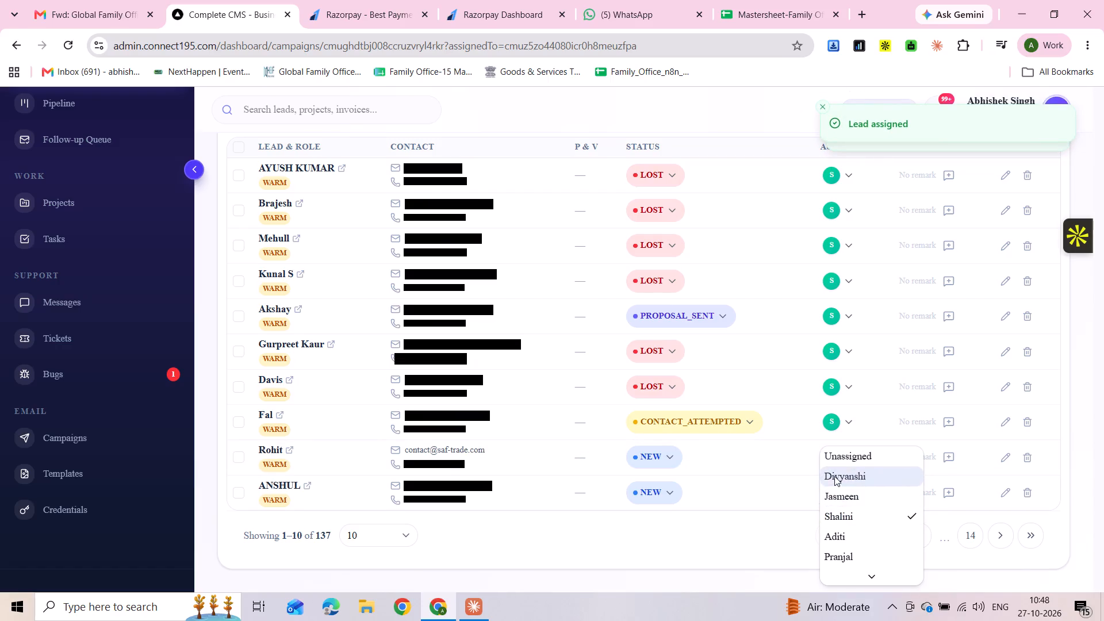
{"action": "left_click", "coordinate": [829, 460]}
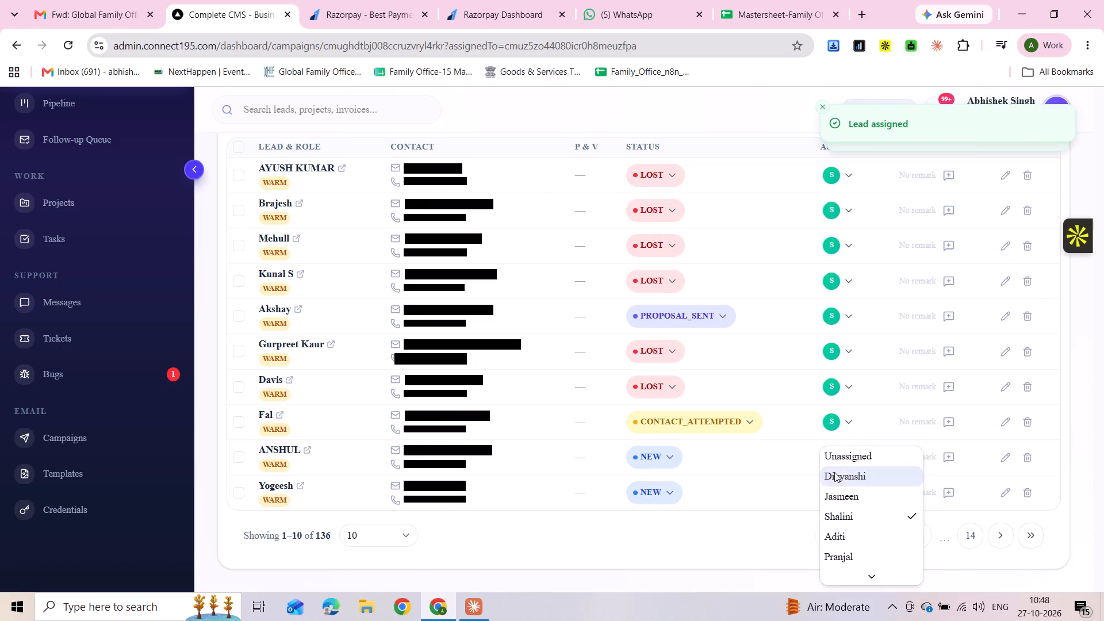
{"action": "left_click", "coordinate": [835, 472]}
Reassign the New leads Yogeesh, Shradha and Maninder from Shalini to Divyanshi.
{"action": "left_click", "coordinate": [831, 459]}
{"action": "left_click", "coordinate": [837, 477]}
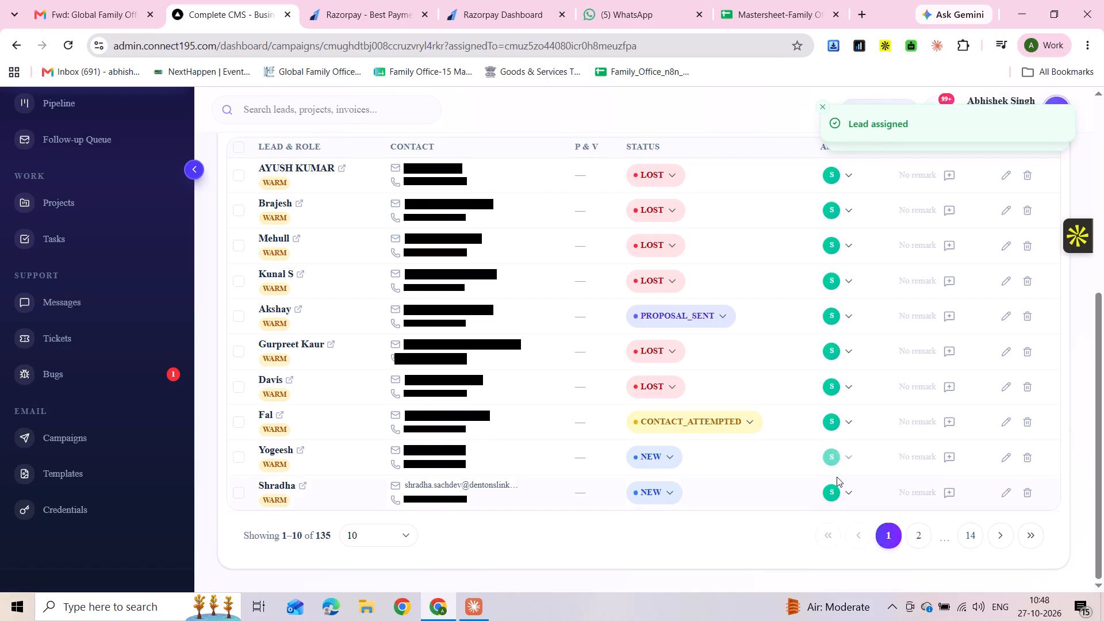
{"action": "left_click", "coordinate": [831, 462]}
{"action": "left_click", "coordinate": [829, 457]}
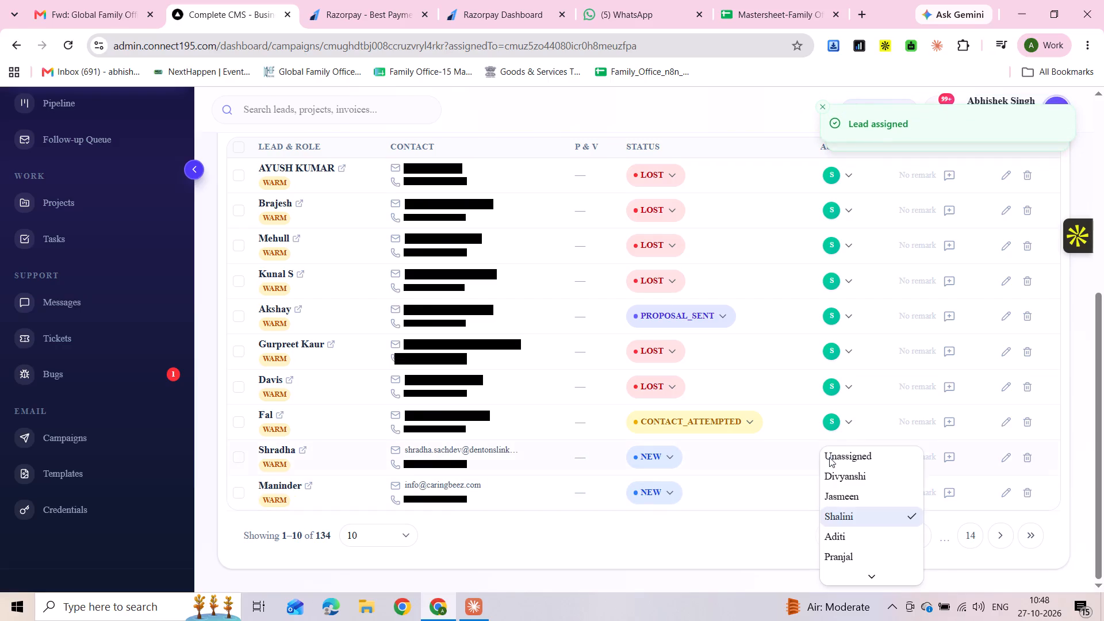
{"action": "left_click", "coordinate": [837, 472]}
{"action": "left_click", "coordinate": [833, 461]}
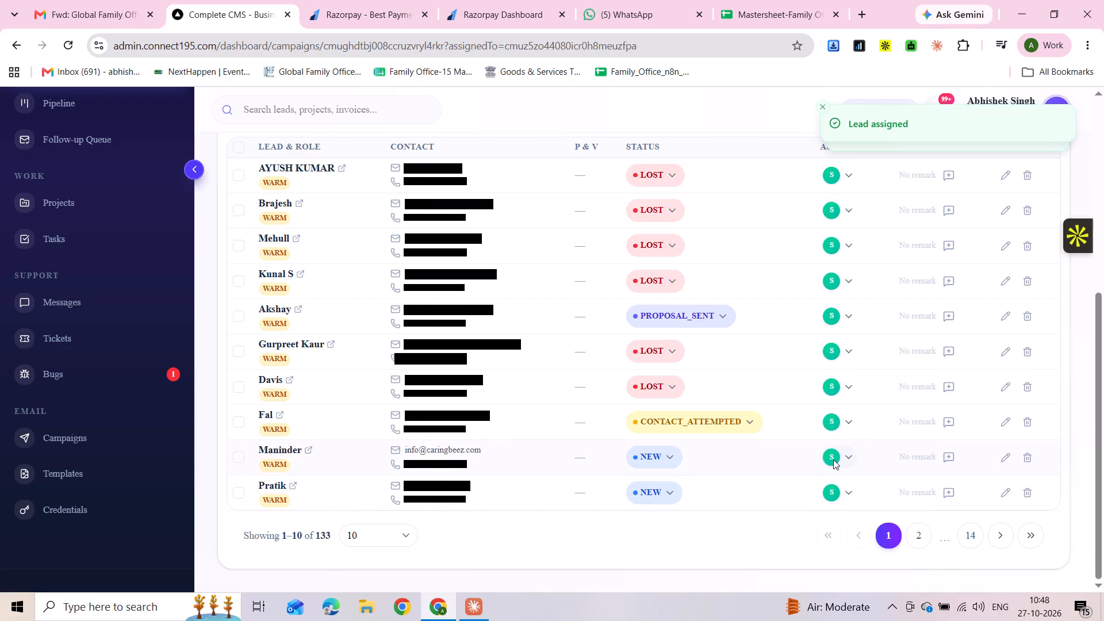
{"action": "left_click", "coordinate": [834, 459]}
{"action": "left_click", "coordinate": [839, 474]}
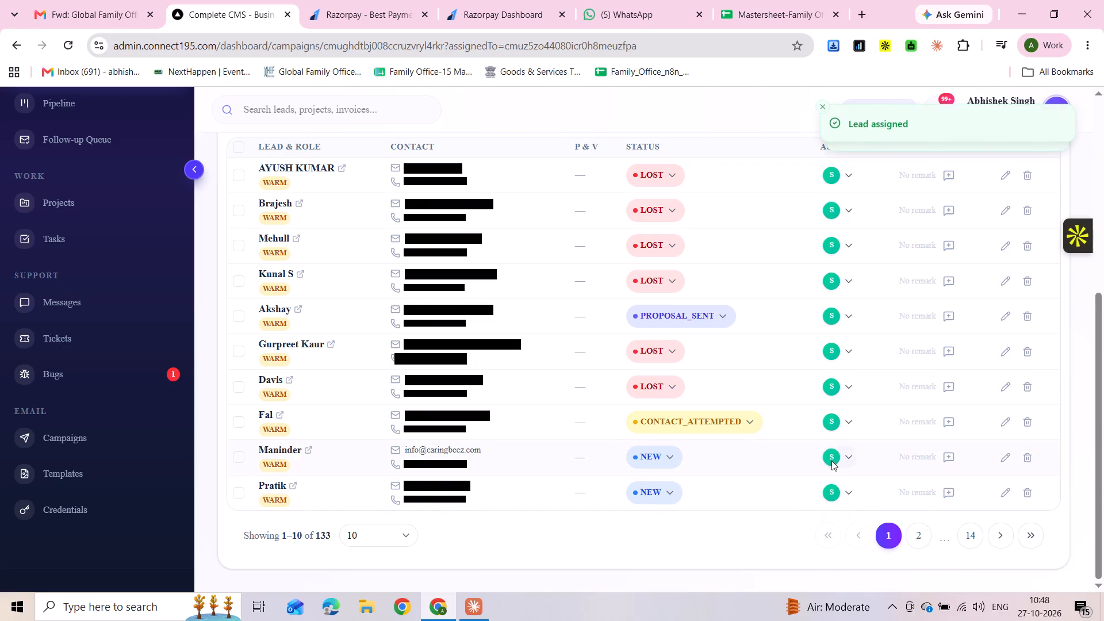
Reassign the New leads Pratik and Pankaj from Shalini to Divyanshi.
{"action": "left_click", "coordinate": [833, 461]}
{"action": "left_click", "coordinate": [835, 478]}
{"action": "left_click", "coordinate": [828, 456]}
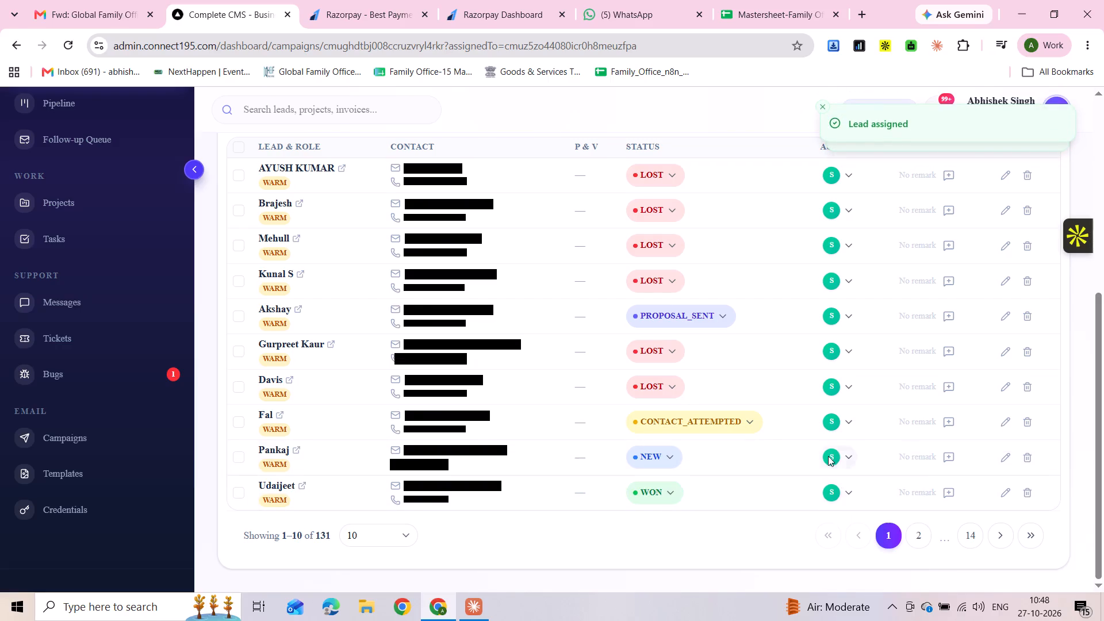
{"action": "left_click", "coordinate": [832, 474]}
Reassign Udaijeet's Won lead from Shalini to another team member instead of Divyanshi.
{"action": "left_click", "coordinate": [827, 457]}
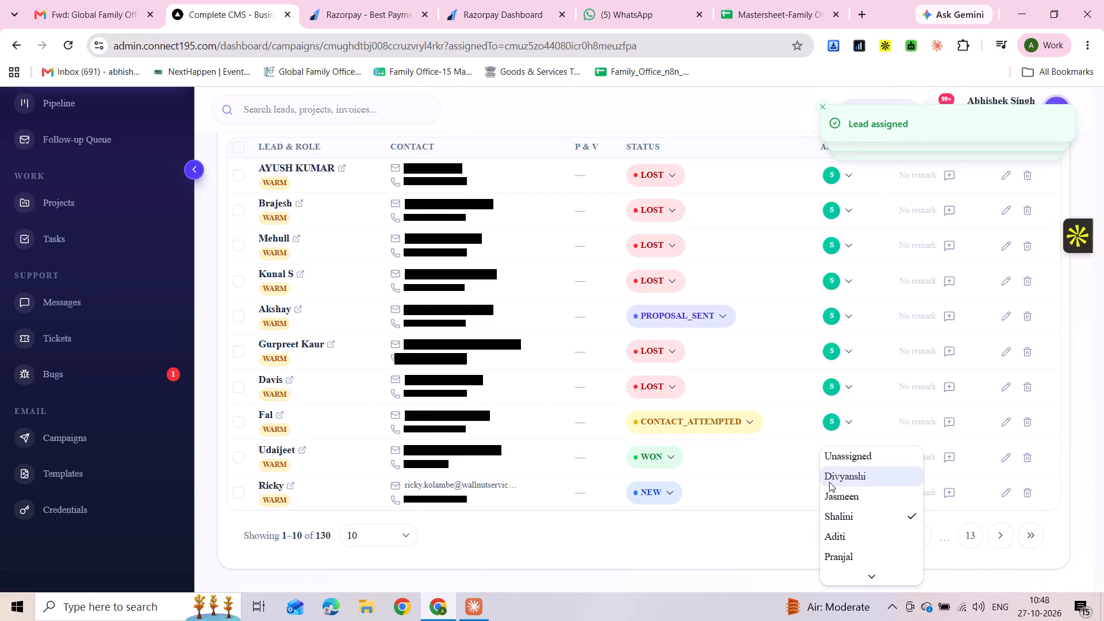
{"action": "left_click", "coordinate": [754, 485]}
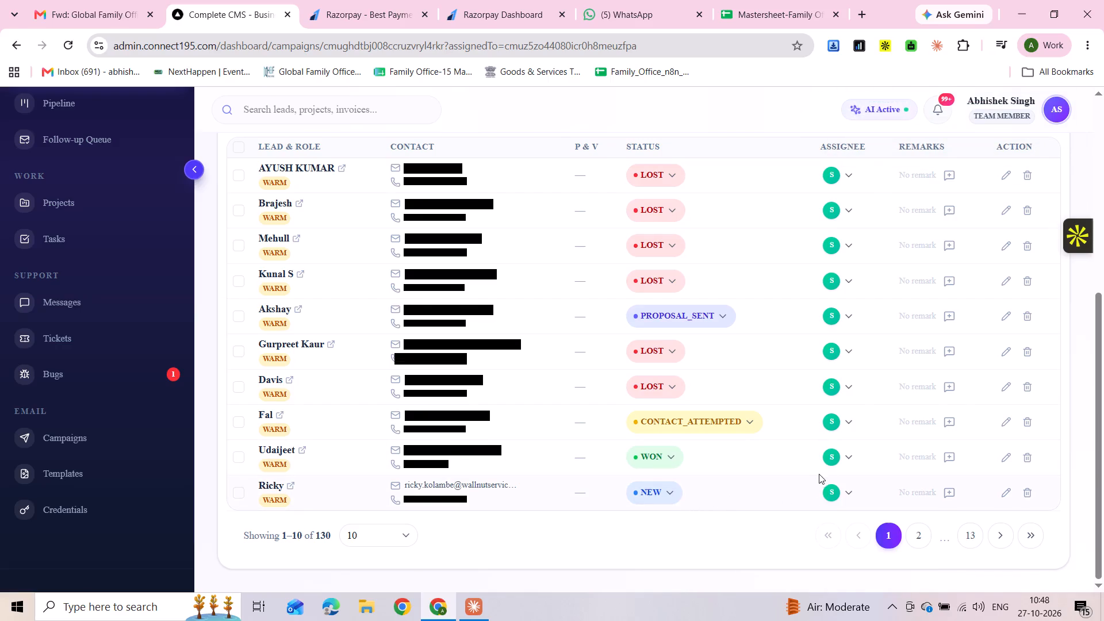
{"action": "left_click", "coordinate": [835, 460]}
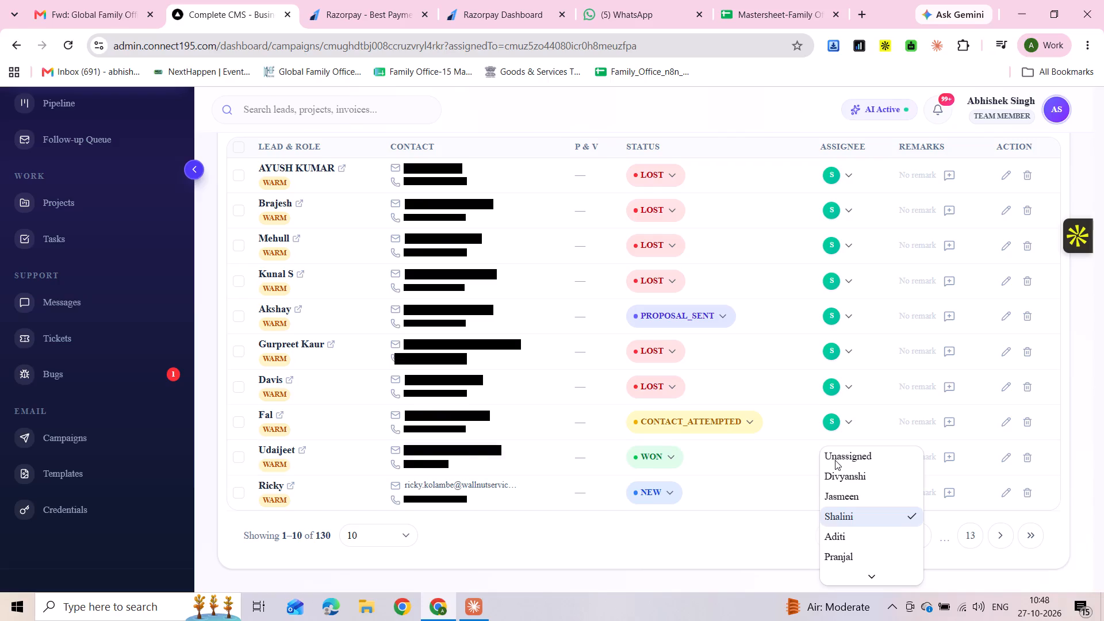
{"action": "scroll", "coordinate": [841, 518], "scroll_direction": "down", "scroll_amount": 1}
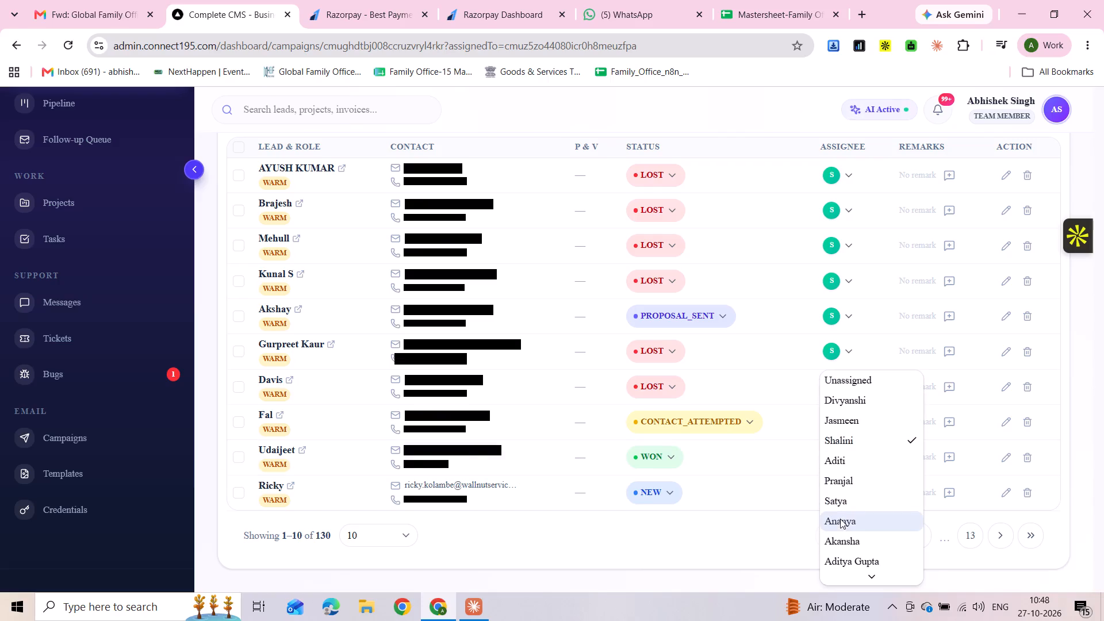
{"action": "scroll", "coordinate": [838, 528], "scroll_direction": "down", "scroll_amount": 1}
{"action": "left_click", "coordinate": [848, 506]}
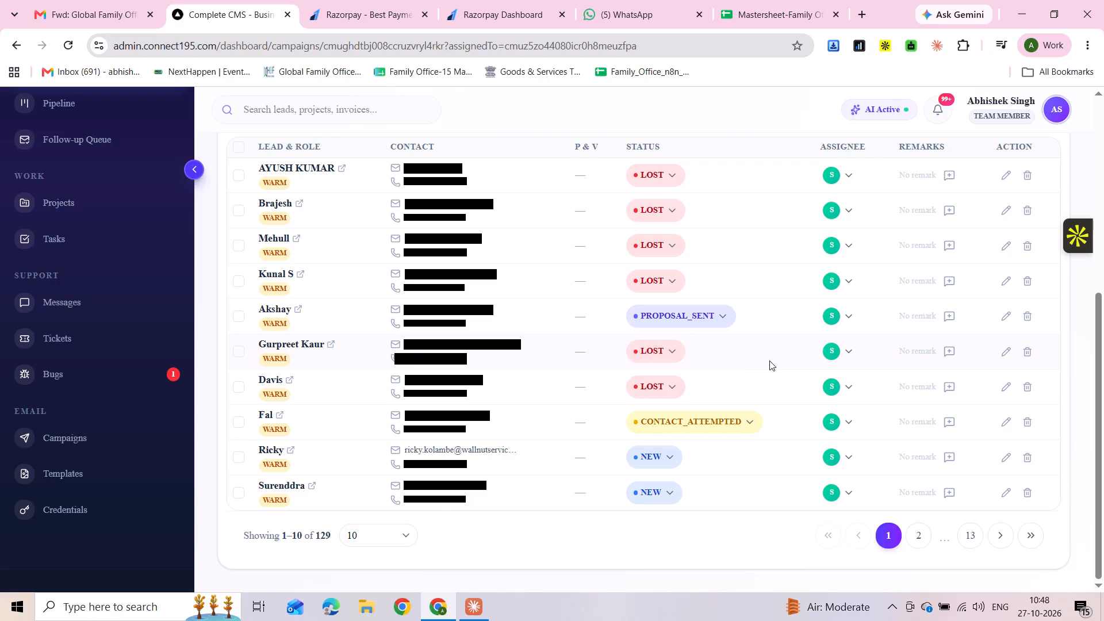
Reassign the New leads Ricky, Surenddra and Vardhan from Shalini to Divyanshi.
{"action": "scroll", "coordinate": [831, 446], "scroll_direction": "down", "scroll_amount": 1}
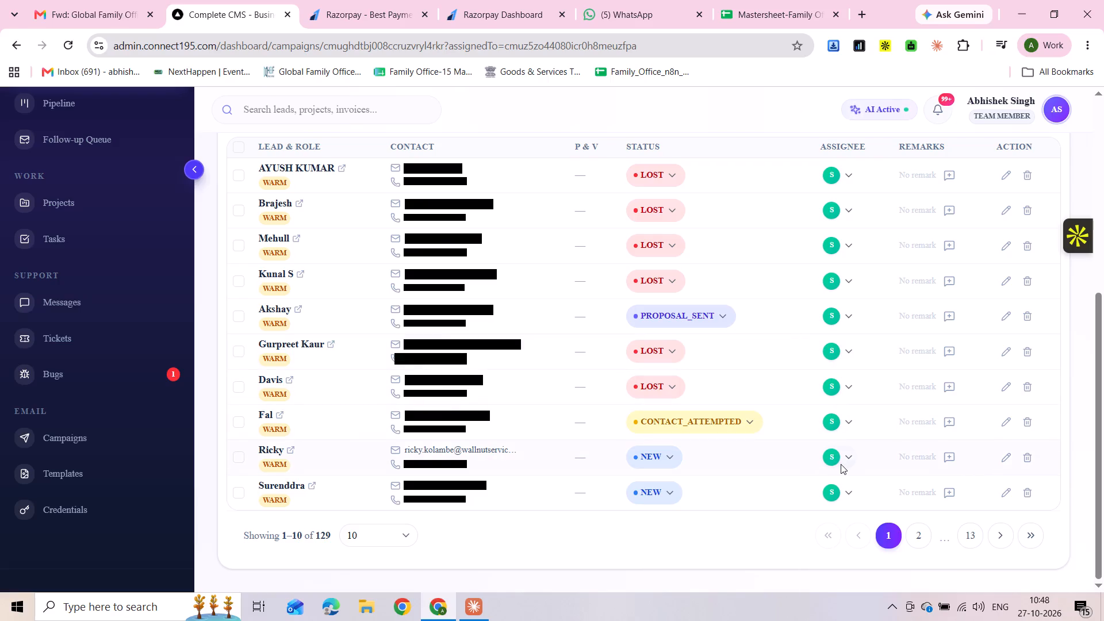
{"action": "left_click", "coordinate": [839, 460]}
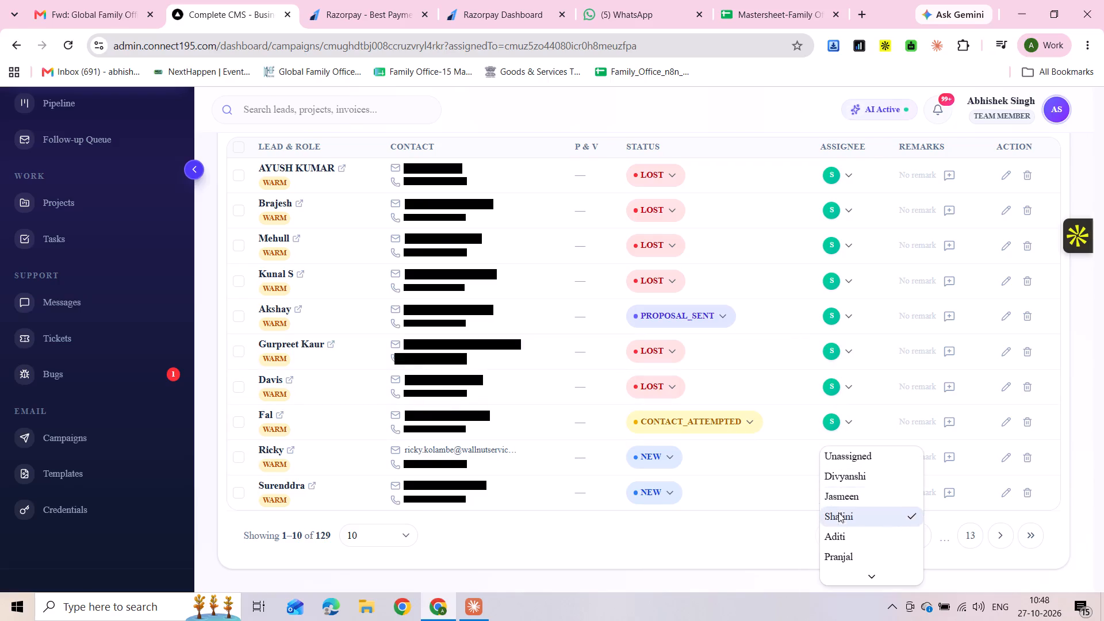
{"action": "left_click", "coordinate": [848, 473]}
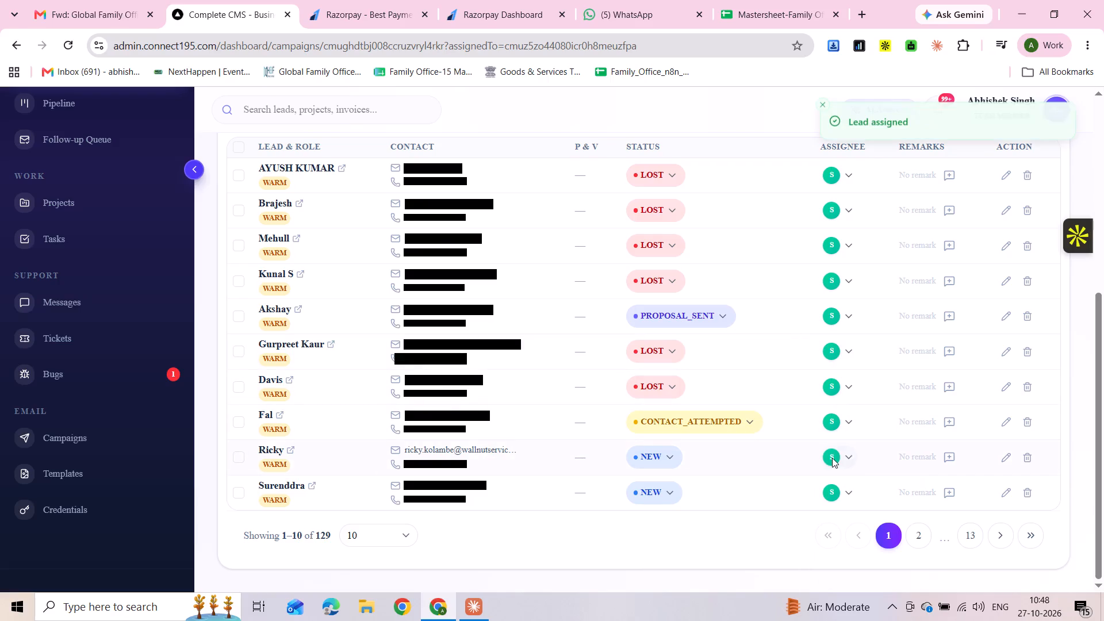
{"action": "left_click", "coordinate": [831, 458]}
{"action": "left_click", "coordinate": [834, 478]}
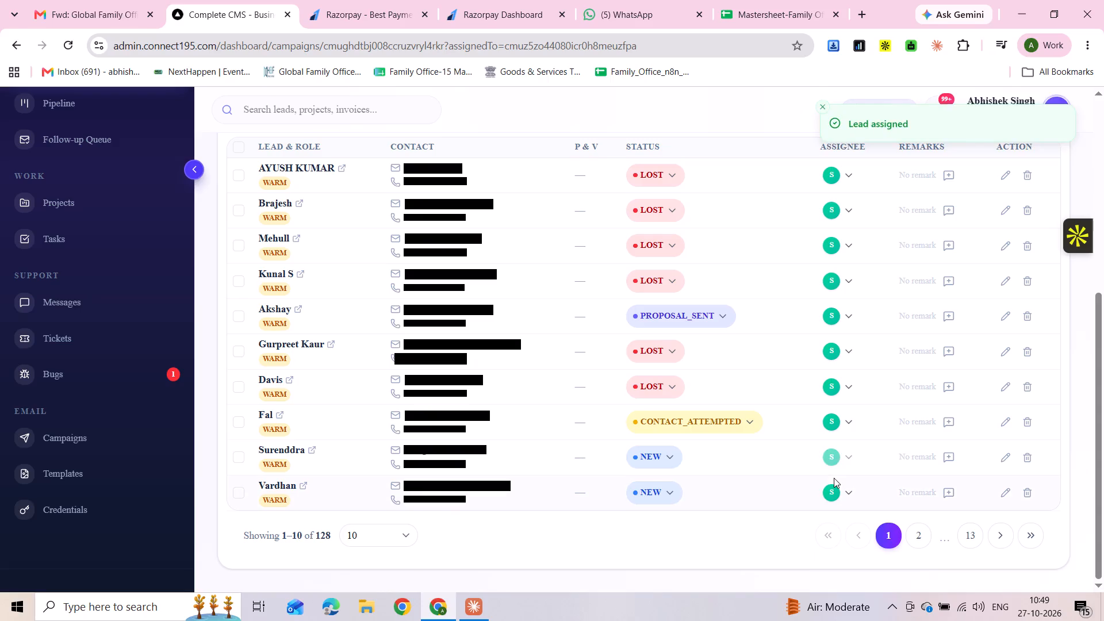
{"action": "left_click", "coordinate": [831, 459]}
{"action": "left_click", "coordinate": [839, 478]}
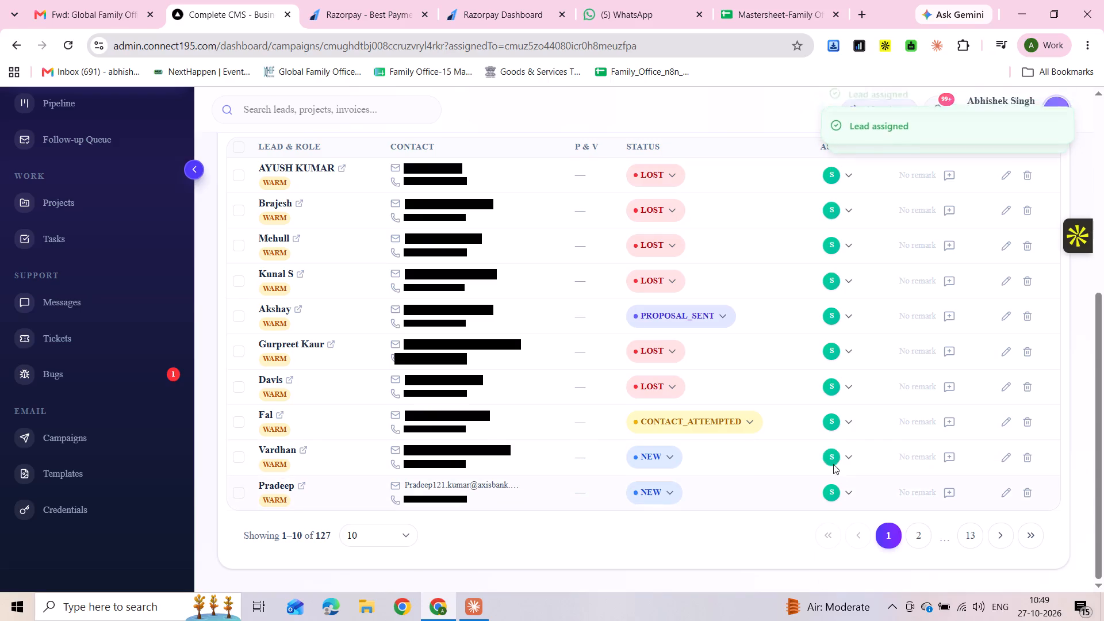
Reassign the New leads Pradeep, Sachin and Vishal from Shalini to Divyanshi.
{"action": "left_click", "coordinate": [833, 461]}
{"action": "left_click", "coordinate": [838, 474]}
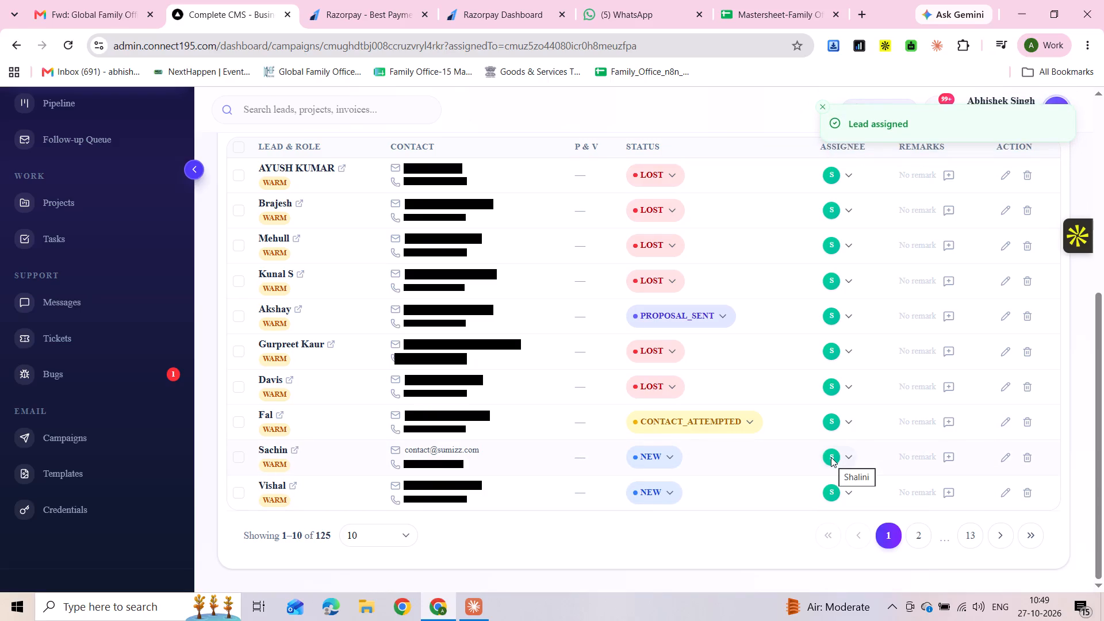
{"action": "left_click", "coordinate": [831, 457]}
{"action": "left_click", "coordinate": [834, 471]}
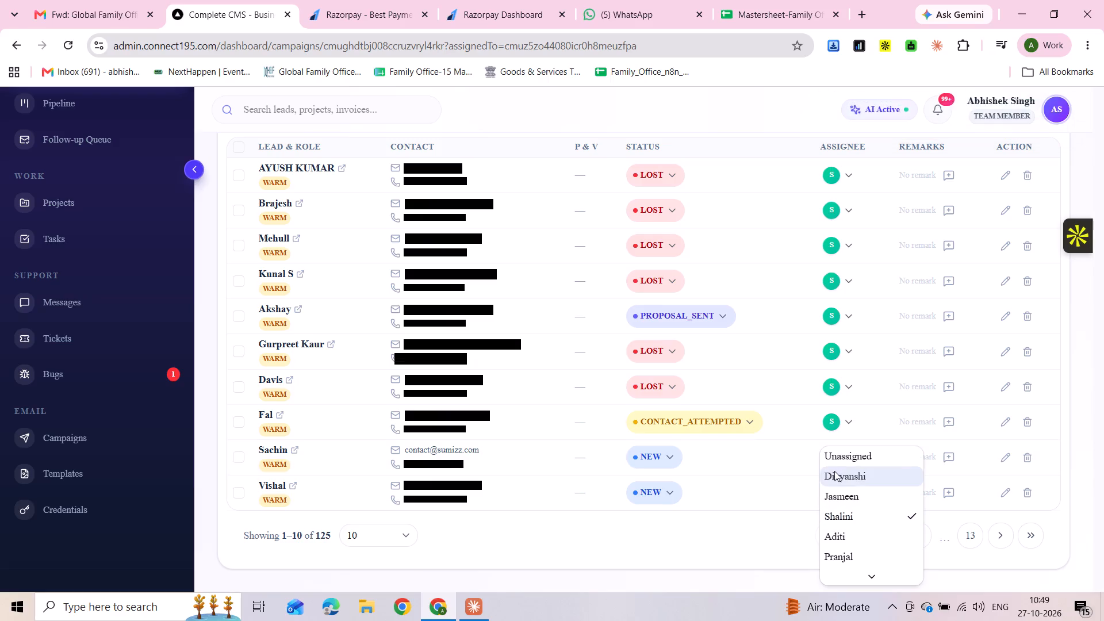
{"action": "left_click", "coordinate": [830, 461]}
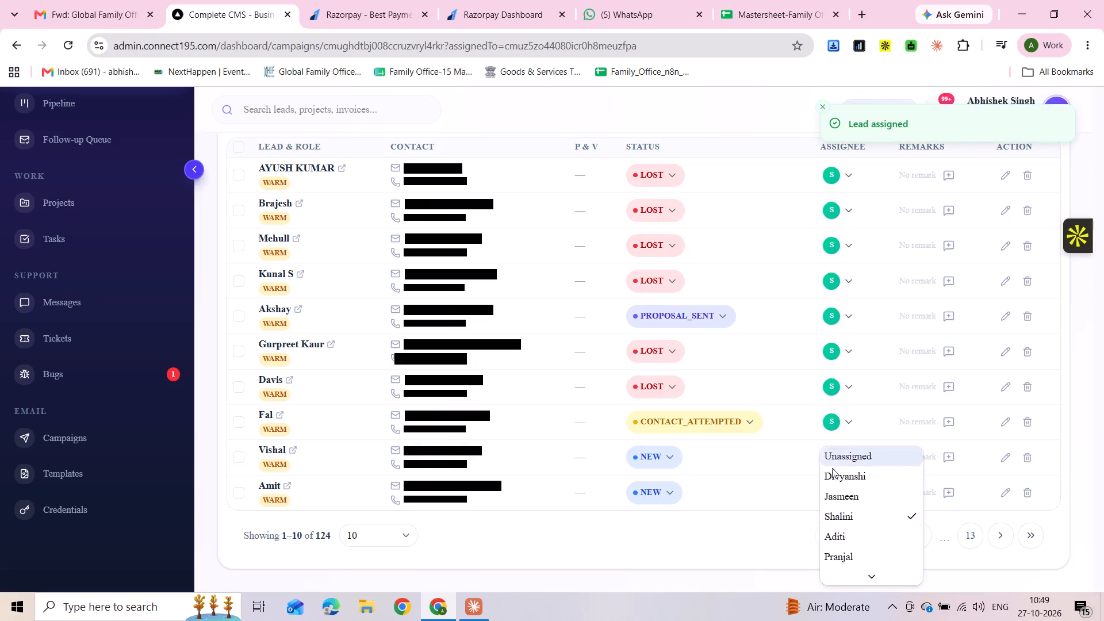
{"action": "left_click", "coordinate": [835, 474]}
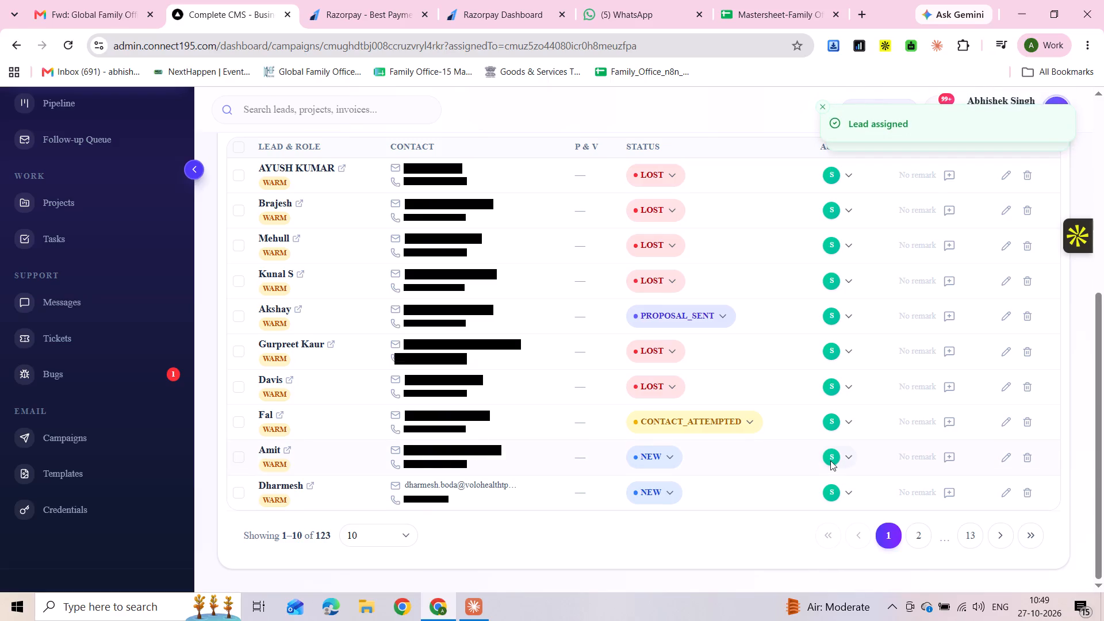
Set the assignee of the New leads Amit and Dharmesh to Unassigned.
{"action": "double_click", "coordinate": [830, 461]}
{"action": "double_click", "coordinate": [830, 462]}
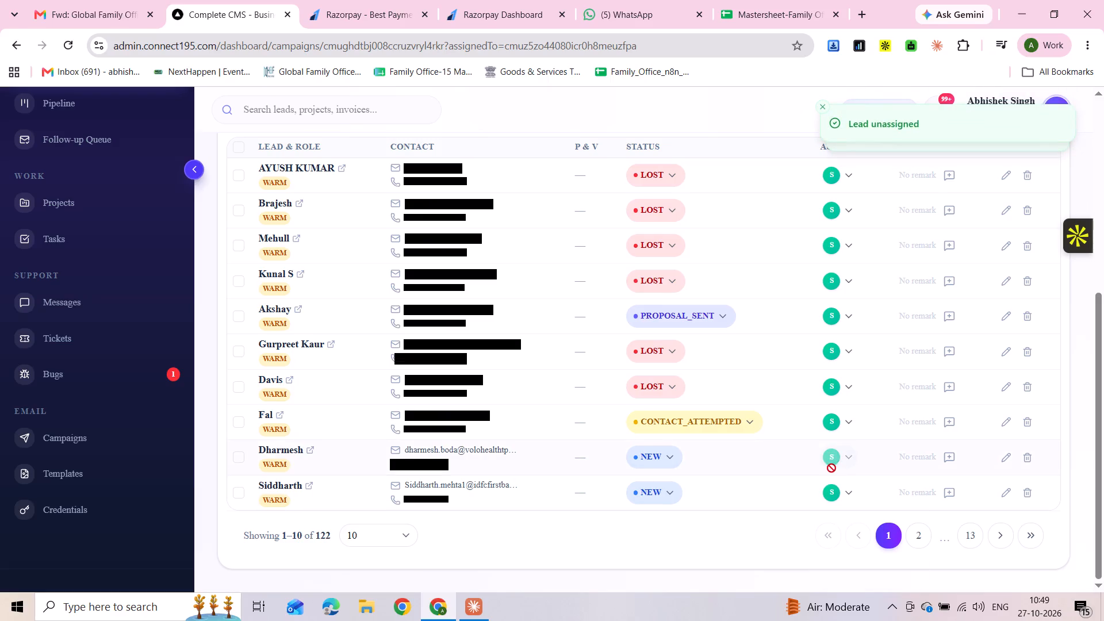
Reassign the New leads Siddharth, Siddhant and Parth from Shalini to Divyanshi.
{"action": "left_click", "coordinate": [831, 461]}
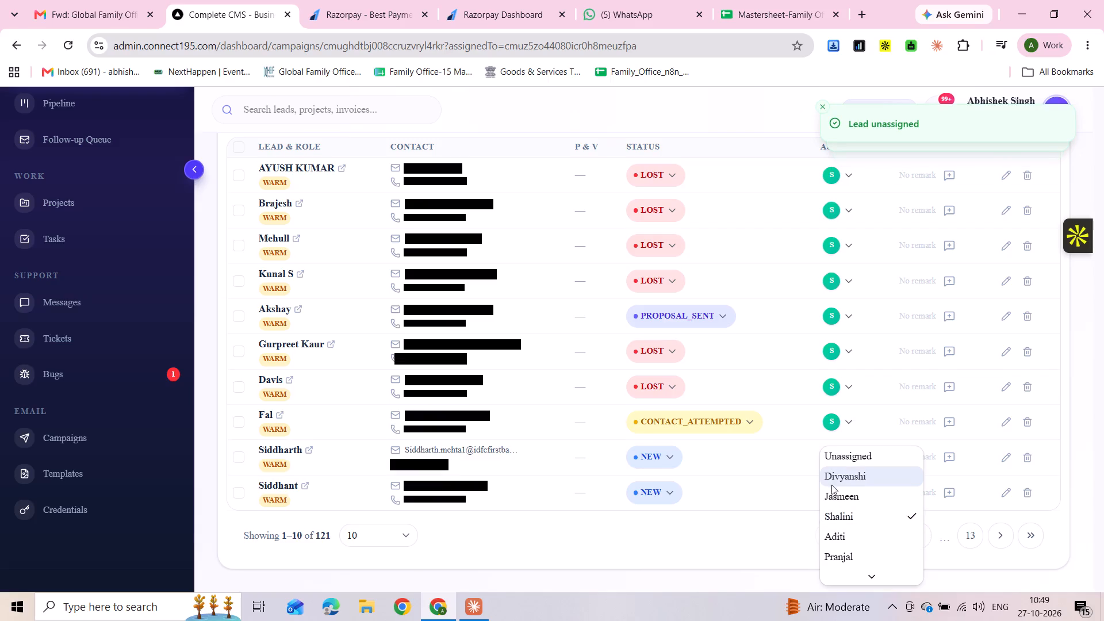
{"action": "double_click", "coordinate": [834, 479]}
{"action": "left_click", "coordinate": [835, 457]}
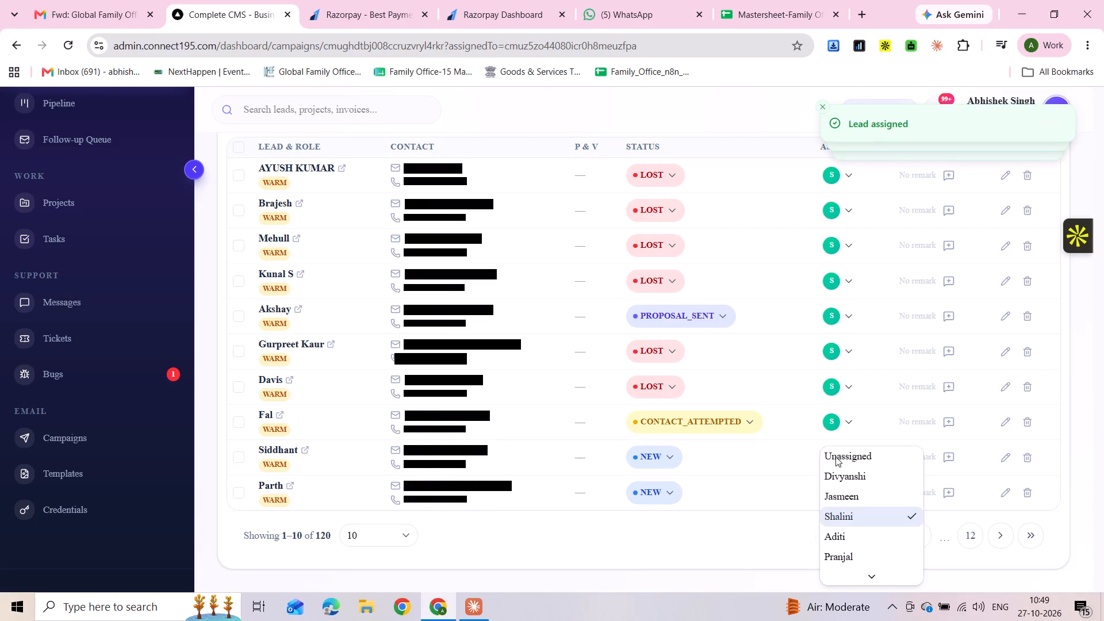
{"action": "left_click", "coordinate": [840, 482]}
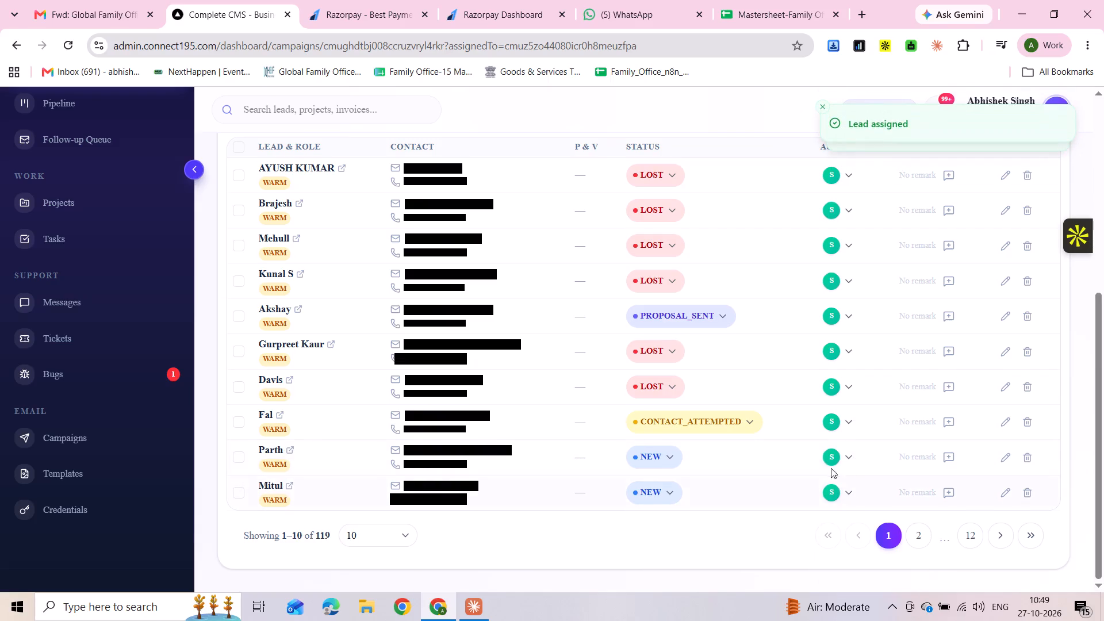
{"action": "left_click", "coordinate": [831, 462]}
{"action": "left_click", "coordinate": [832, 470]}
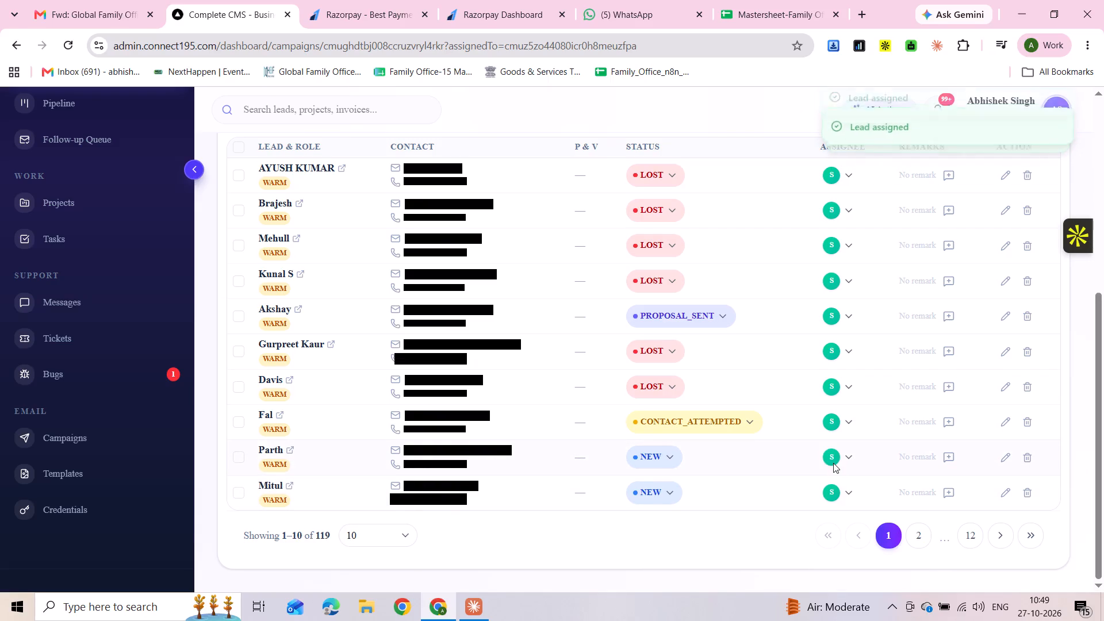
Reassign the New leads Mitul and CA. Anish from Shalini to Divyanshi.
{"action": "left_click", "coordinate": [835, 459]}
{"action": "left_click", "coordinate": [834, 458]}
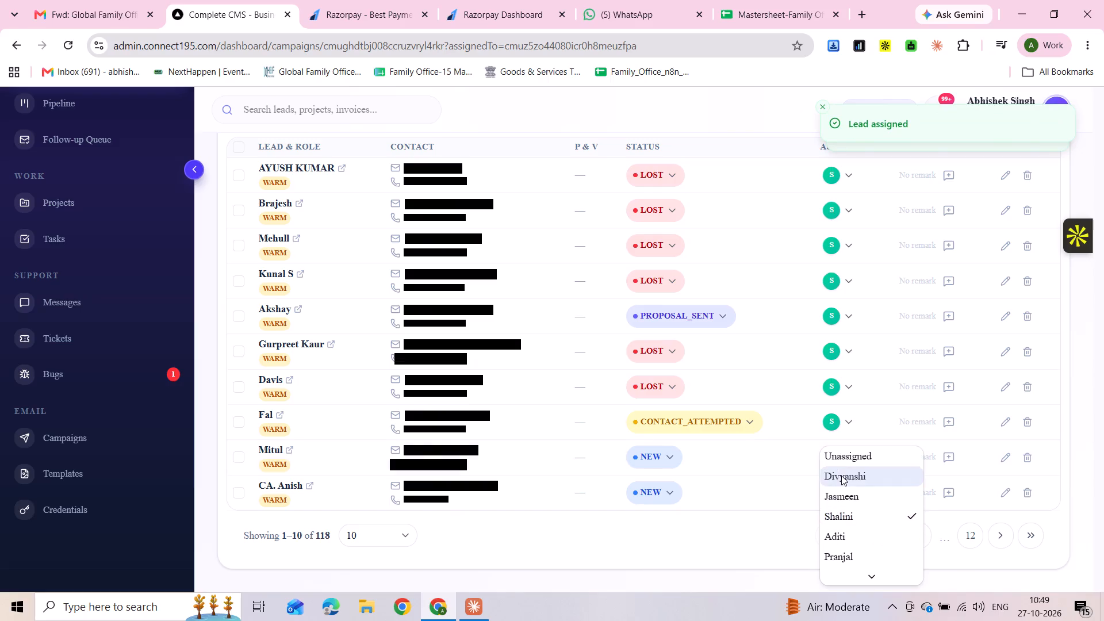
{"action": "left_click", "coordinate": [842, 476]}
{"action": "left_click", "coordinate": [833, 464]}
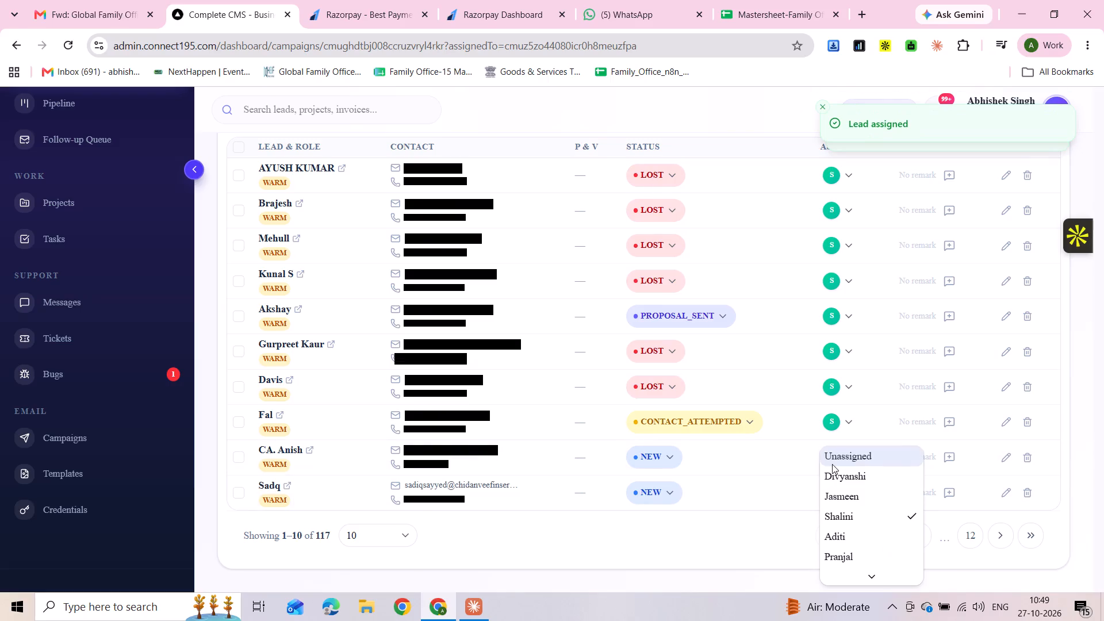
{"action": "left_click", "coordinate": [839, 480]}
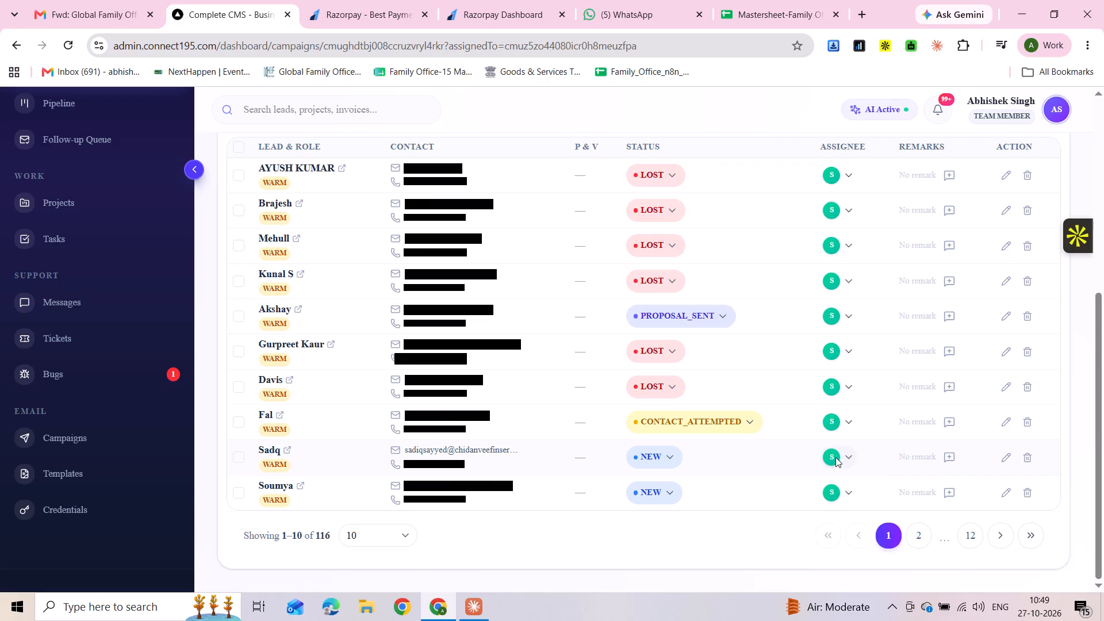
Reassign the New leads Sadq, Soumya and Mohit from Shalini to Divyanshi.
{"action": "left_click", "coordinate": [835, 457]}
{"action": "left_click", "coordinate": [844, 480]}
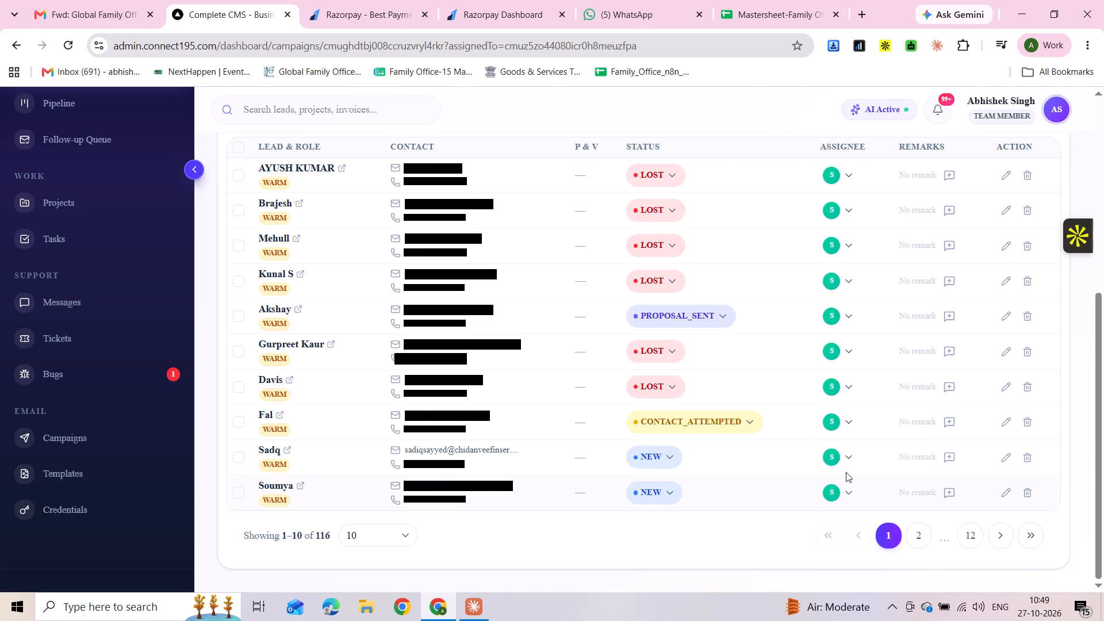
{"action": "left_click", "coordinate": [831, 461]}
{"action": "left_click", "coordinate": [835, 474]}
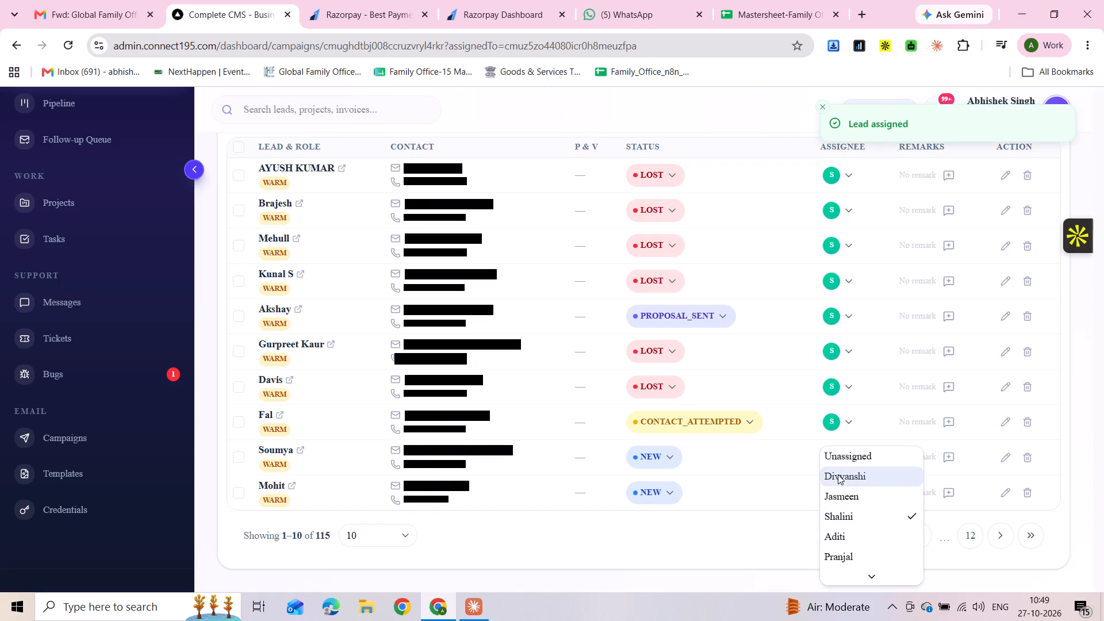
{"action": "scroll", "coordinate": [837, 471], "scroll_direction": "down", "scroll_amount": 1}
{"action": "left_click", "coordinate": [835, 462]}
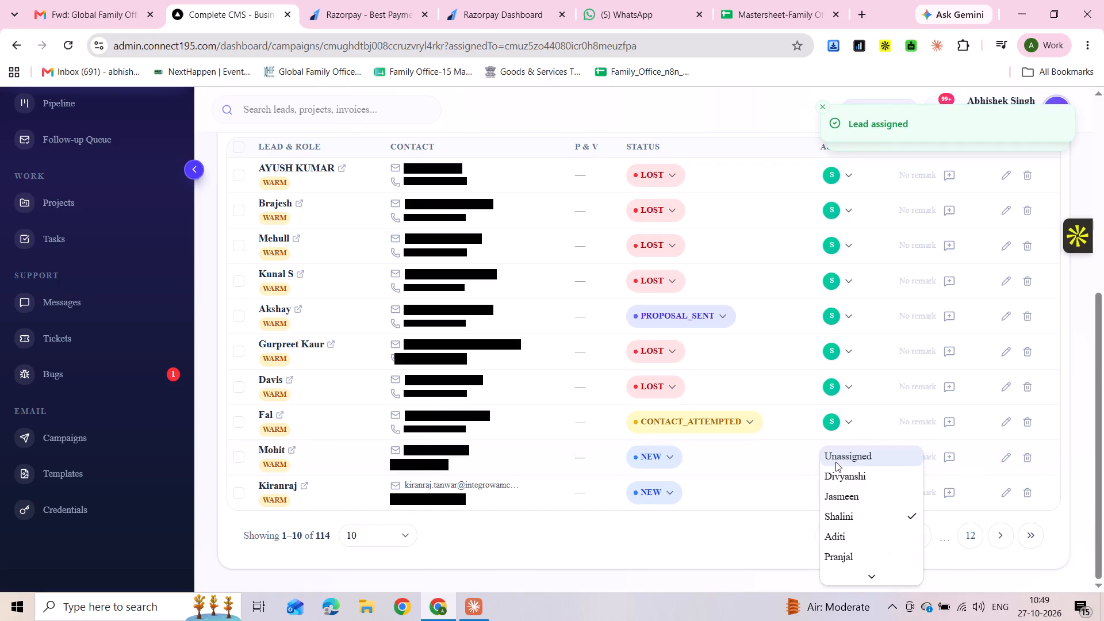
{"action": "left_click", "coordinate": [837, 477]}
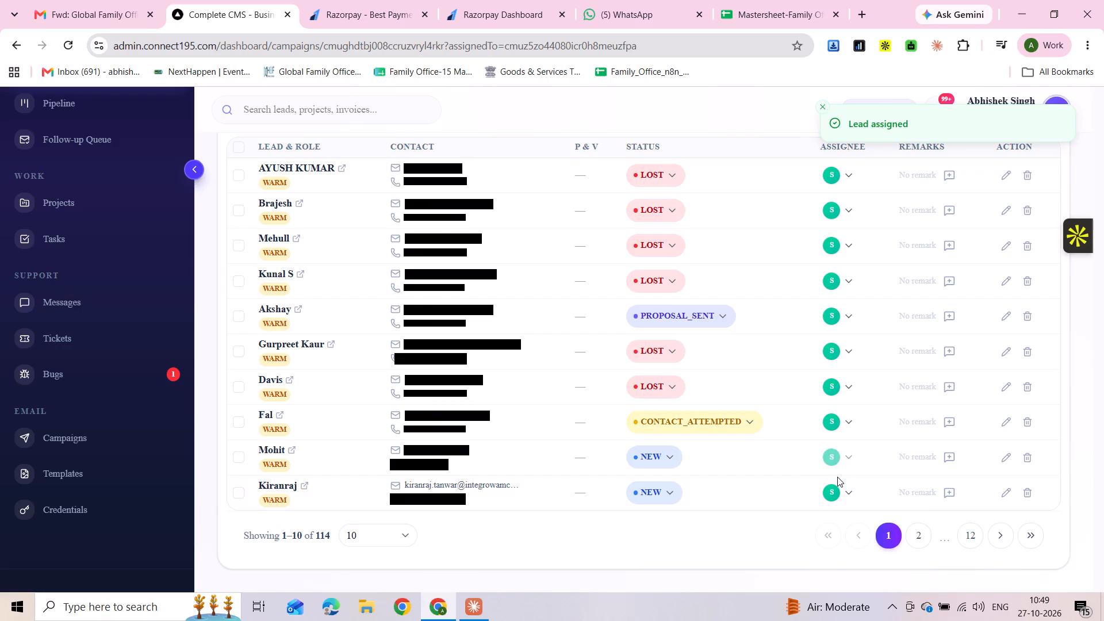
Reassign the New leads Kiranraj, Runit and Jay from Shalini to Divyanshi.
{"action": "left_click", "coordinate": [834, 457]}
{"action": "left_click", "coordinate": [841, 481]}
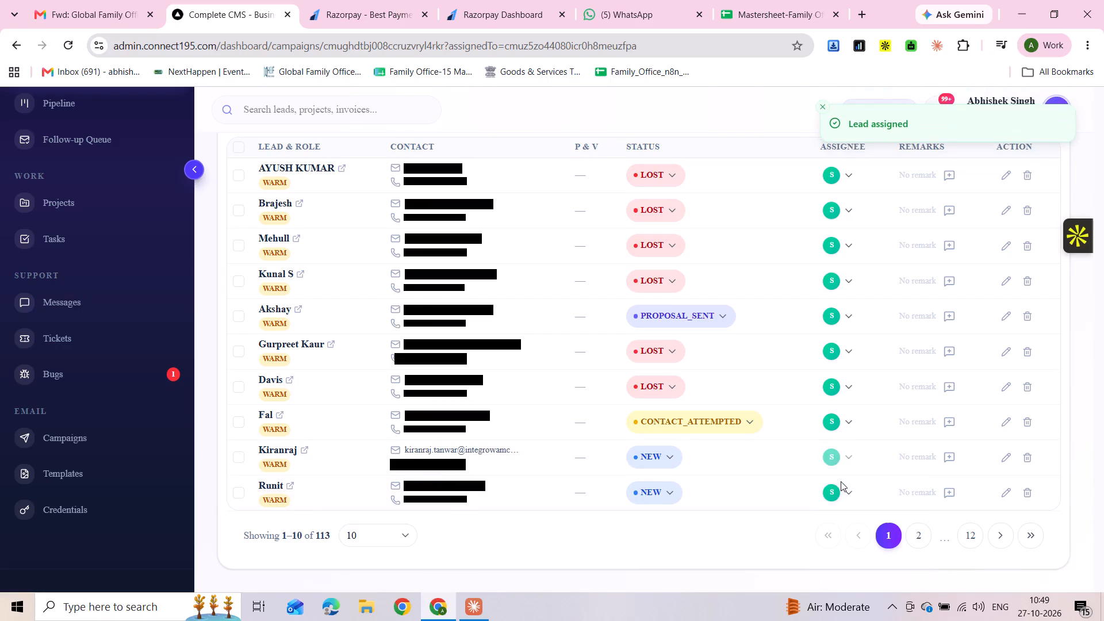
{"action": "left_click", "coordinate": [835, 460]}
{"action": "left_click", "coordinate": [841, 475]}
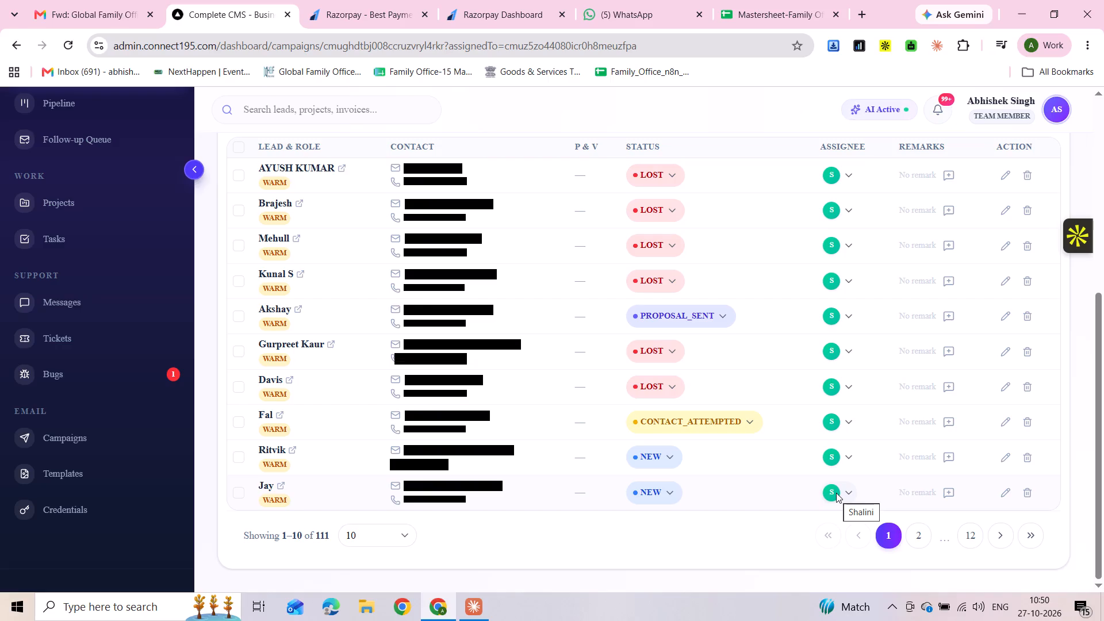
{"action": "left_click_drag", "start_coordinate": [836, 493], "coordinate": [827, 507]}
{"action": "left_click", "coordinate": [827, 511]}
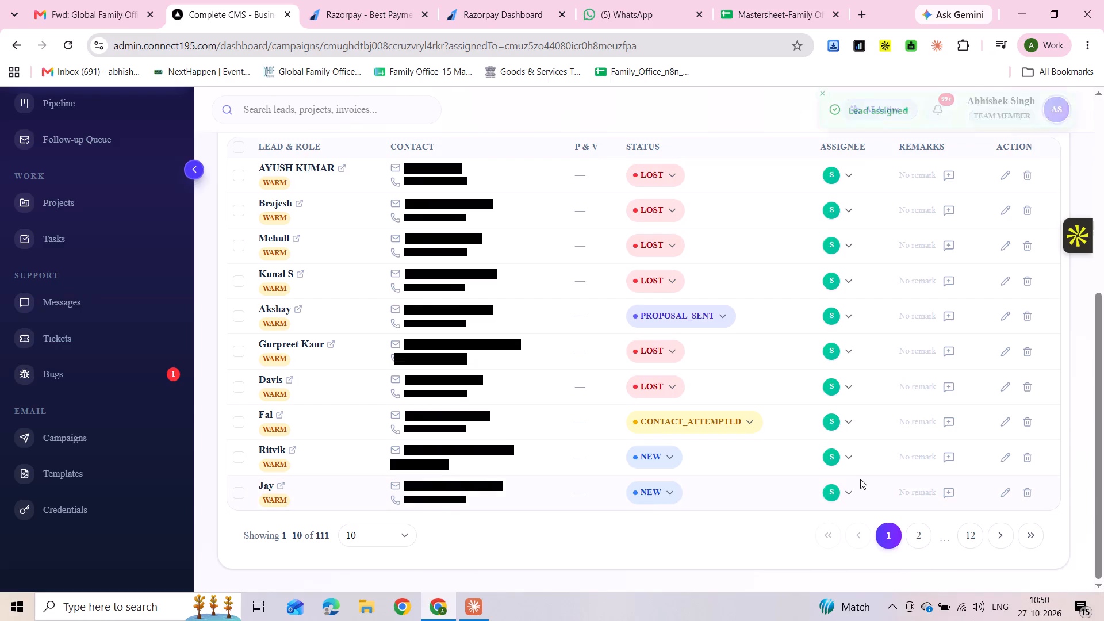
Set the assignee of the New leads Ritvik and Zenouskha to Unassigned.
{"action": "double_click", "coordinate": [835, 459]}
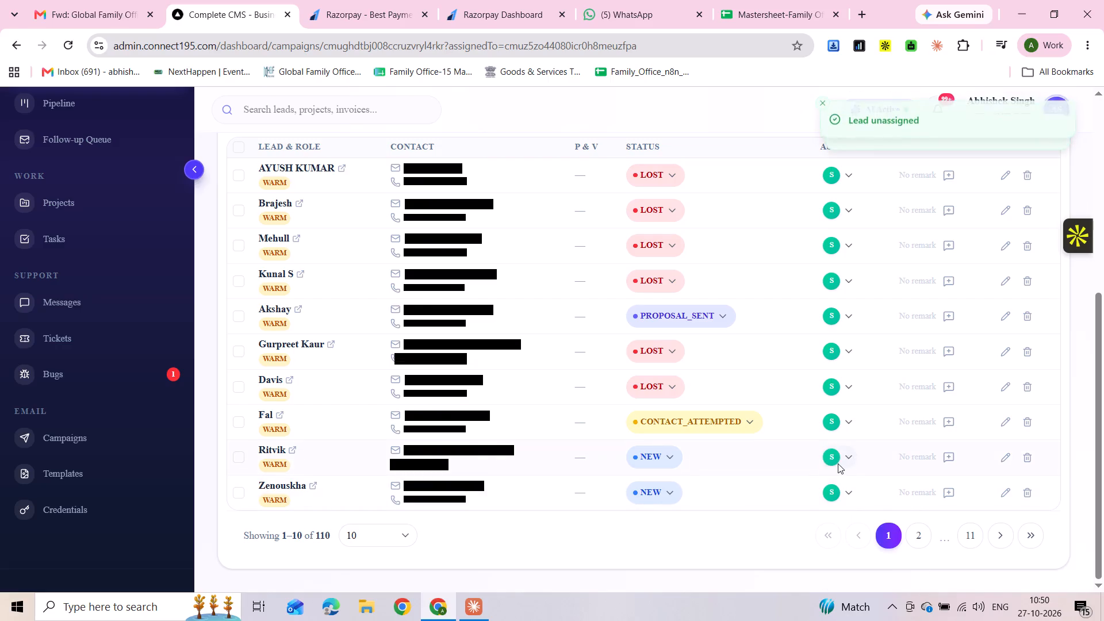
{"action": "double_click", "coordinate": [837, 460]}
Reassign the New leads Estaban, Sachin and CA. Anand from Shalini to Divyanshi.
{"action": "left_click", "coordinate": [834, 461]}
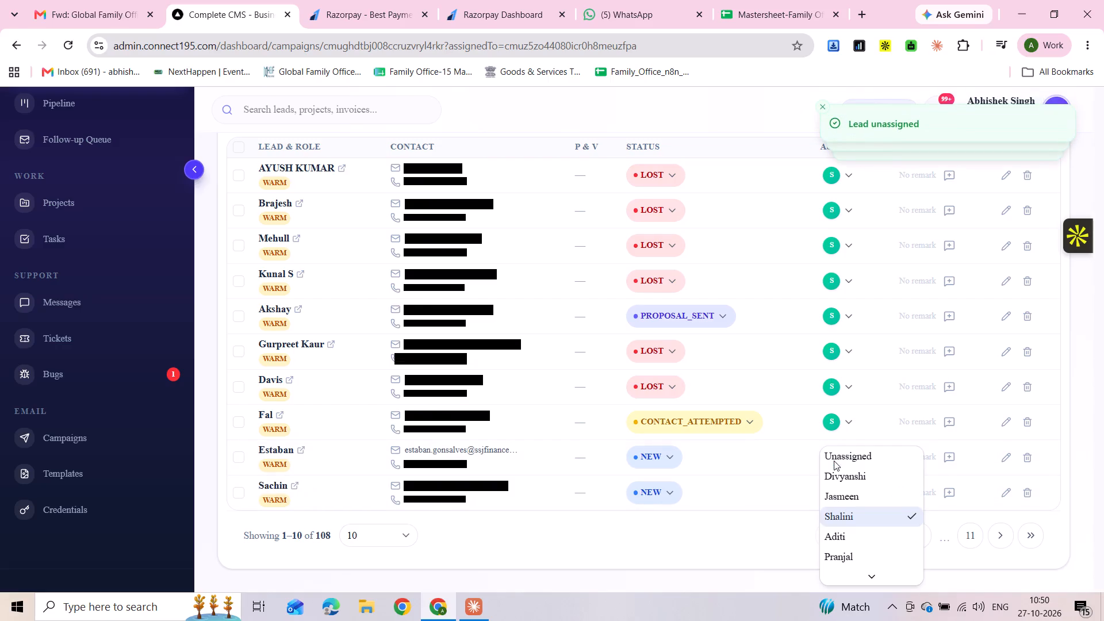
{"action": "left_click", "coordinate": [833, 476]}
{"action": "left_click", "coordinate": [835, 461]}
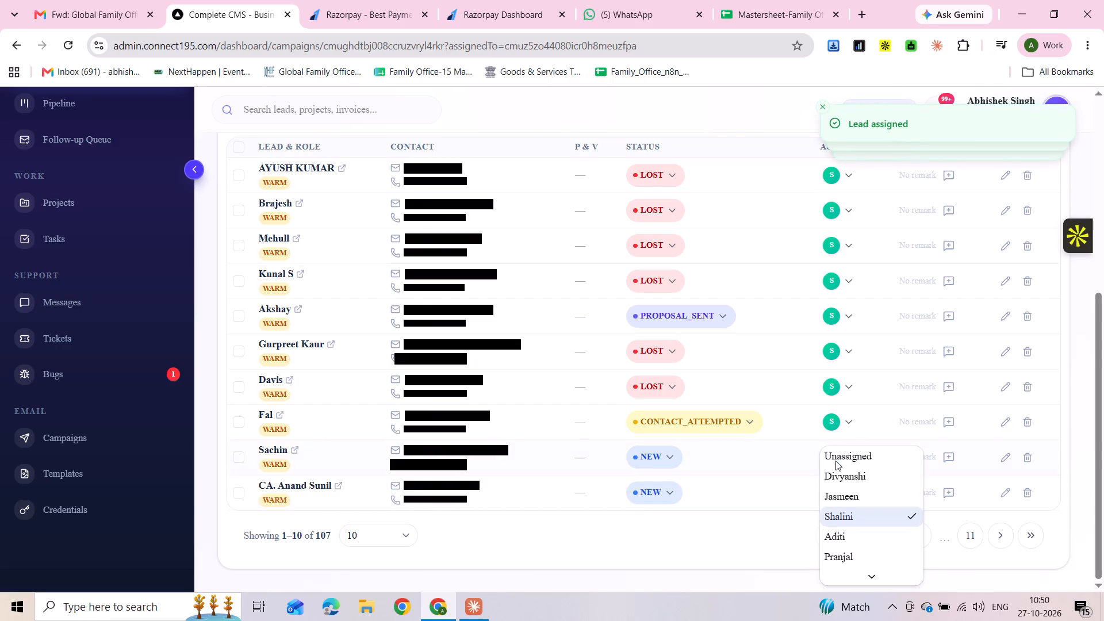
{"action": "left_click", "coordinate": [833, 480]}
{"action": "left_click", "coordinate": [836, 454]}
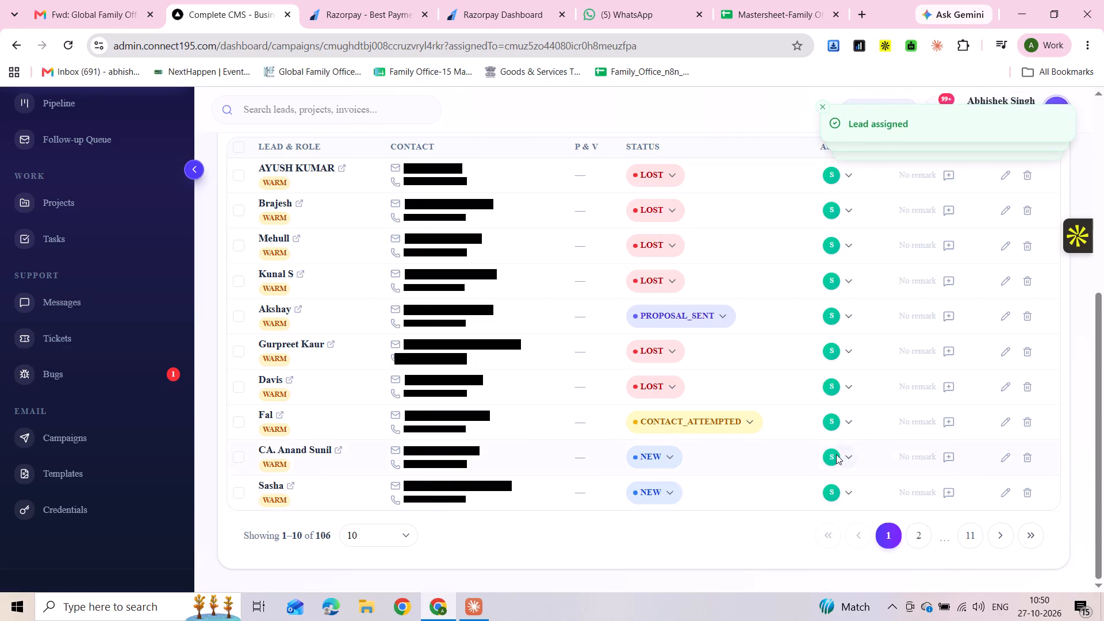
{"action": "left_click", "coordinate": [832, 474]}
Reassign the New leads Sasha, Aakash and Diwesh from Shalini to Divyanshi.
{"action": "left_click", "coordinate": [835, 458]}
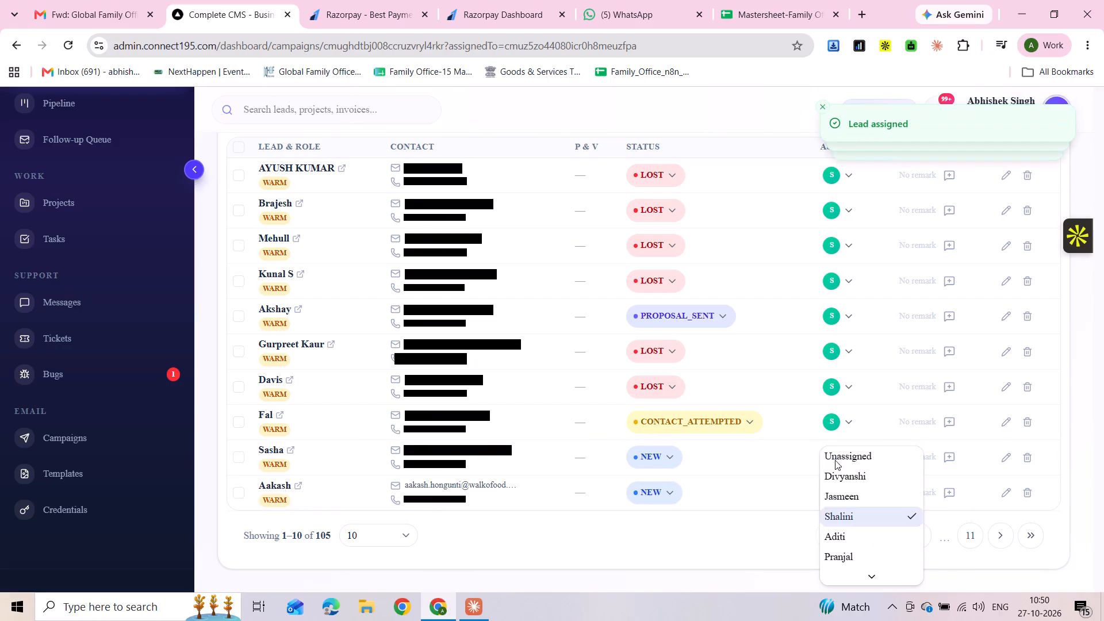
{"action": "left_click", "coordinate": [835, 474]}
{"action": "left_click", "coordinate": [834, 461]}
{"action": "left_click", "coordinate": [834, 481]}
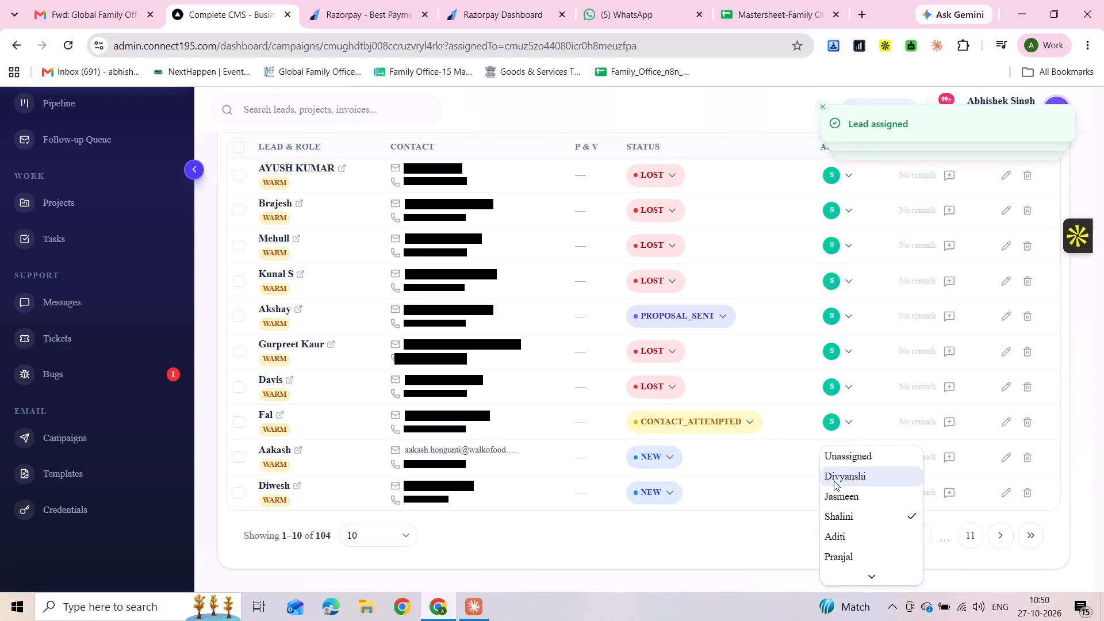
{"action": "left_click", "coordinate": [842, 460]}
{"action": "double_click", "coordinate": [835, 477]}
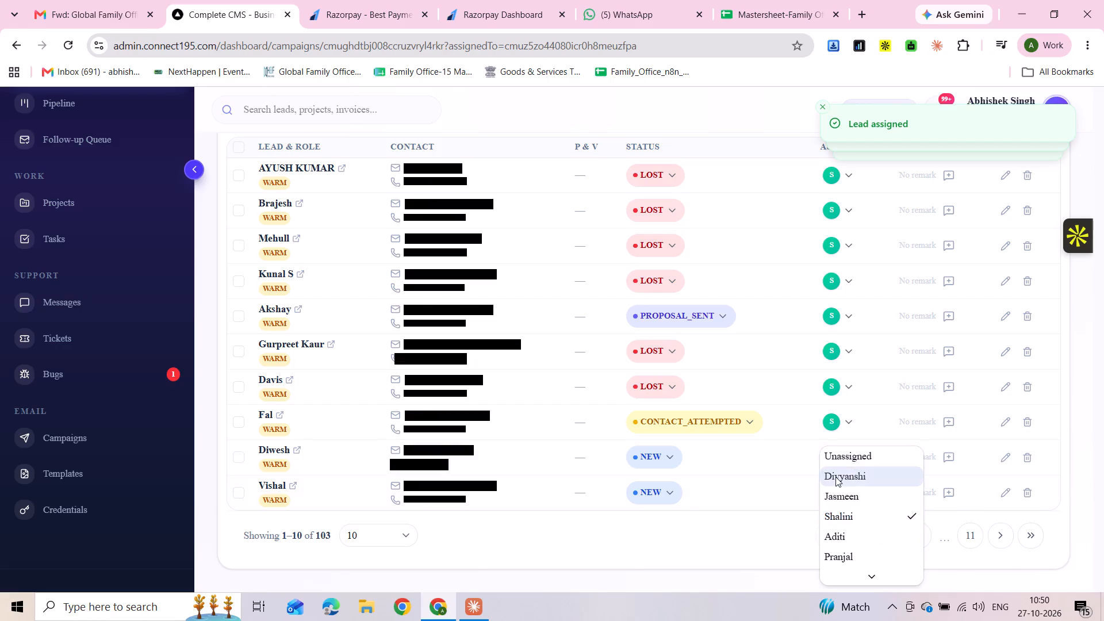
Reassign the New leads Vishal and Rrohit from Shalini to Divyanshi.
{"action": "left_click", "coordinate": [840, 463]}
{"action": "left_click", "coordinate": [834, 481]}
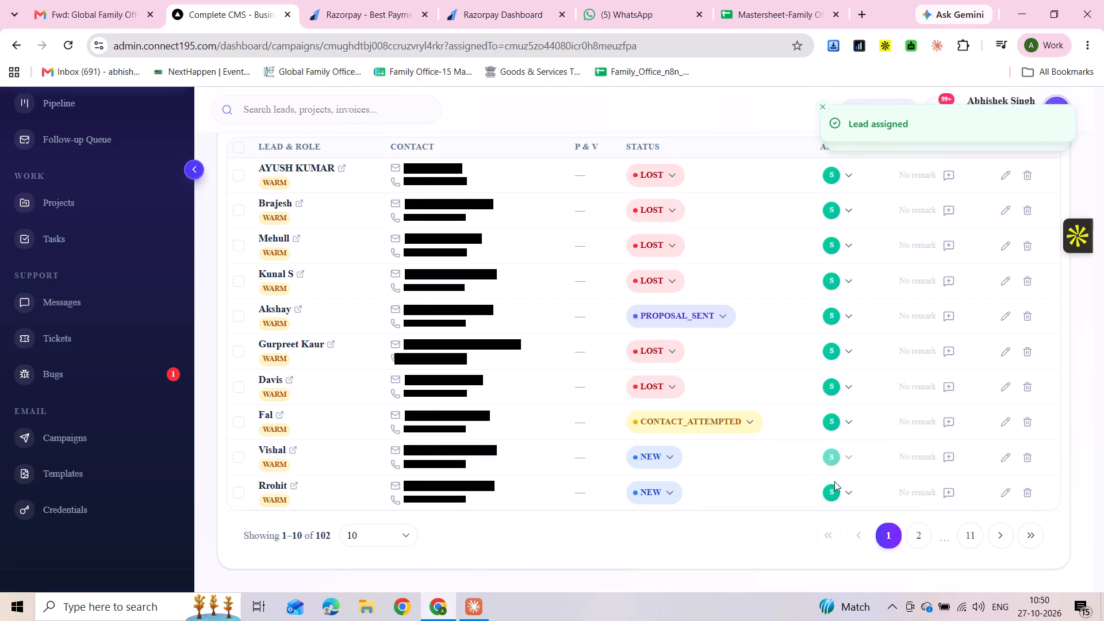
{"action": "left_click", "coordinate": [836, 459]}
{"action": "left_click", "coordinate": [835, 481]}
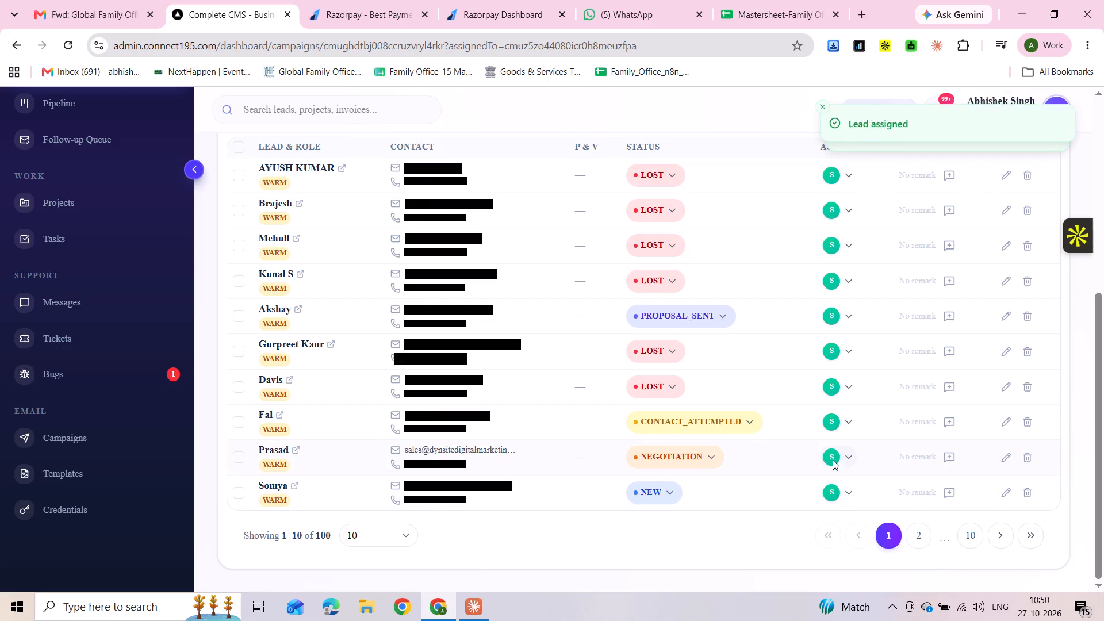
Leave Prasad's Negotiation lead with Shalini and open its record to examine the contact, pipeline, status and activity details.
{"action": "left_click", "coordinate": [831, 458]}
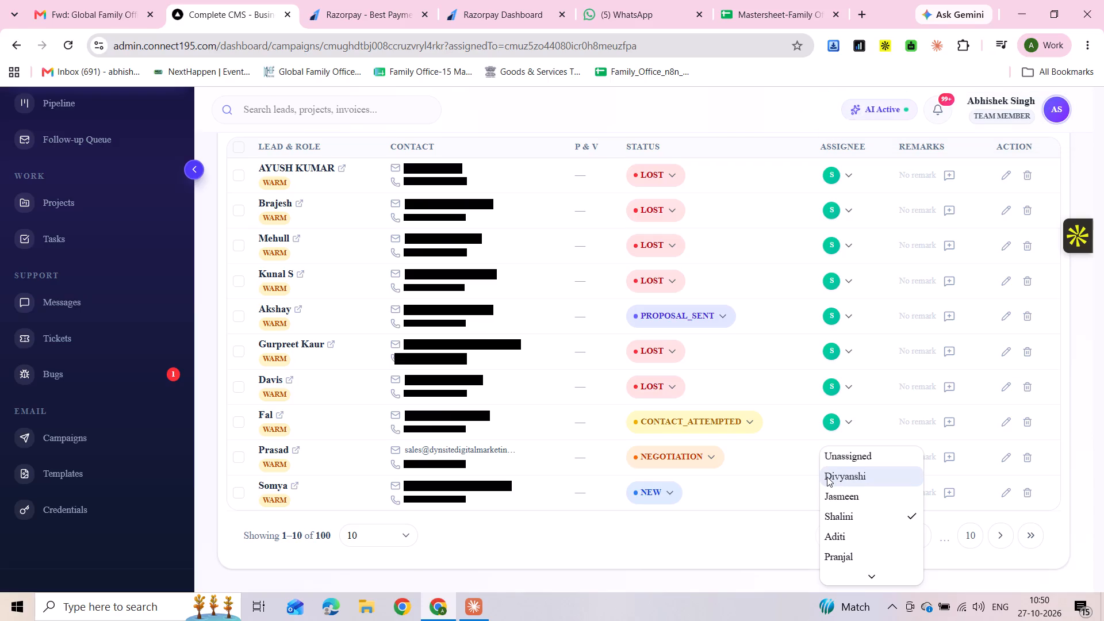
{"action": "left_click", "coordinate": [764, 479]}
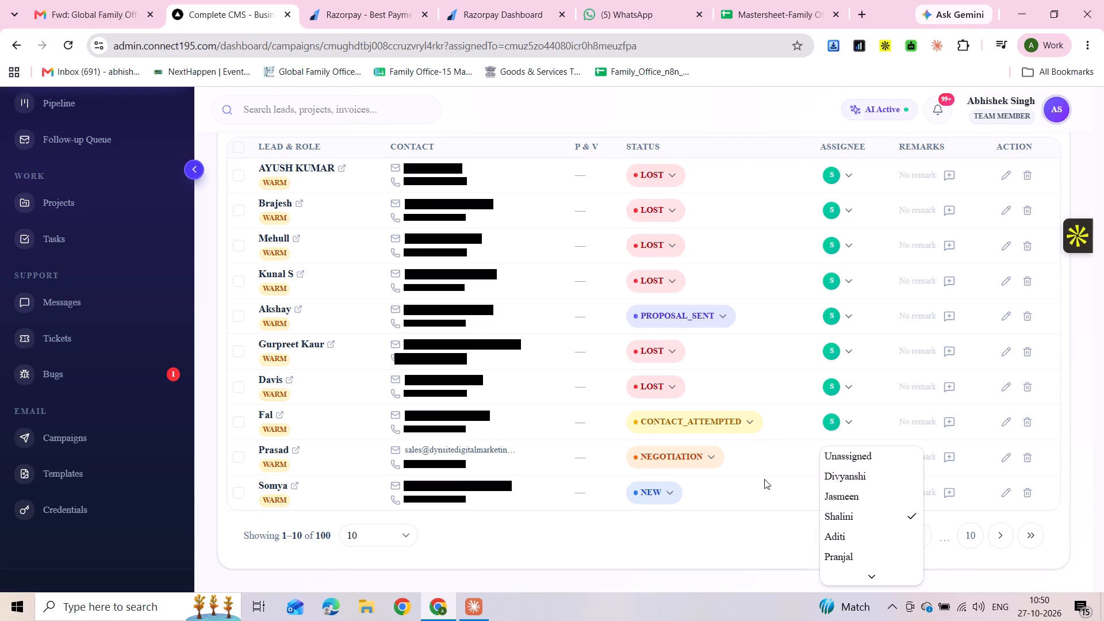
{"action": "left_click", "coordinate": [267, 452]}
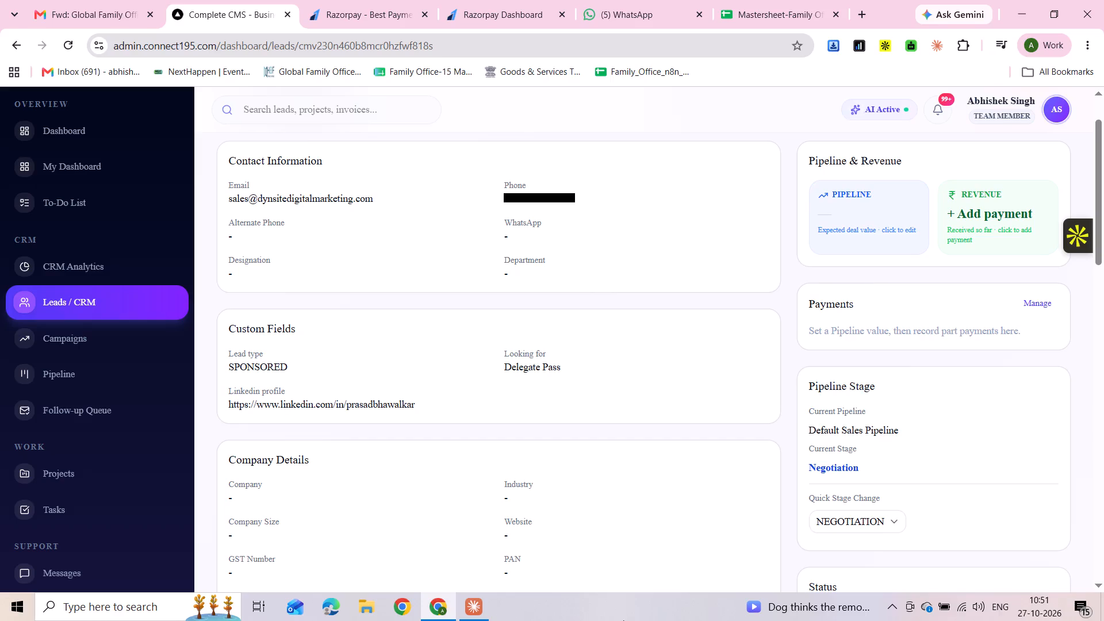
{"action": "scroll", "coordinate": [623, 620], "scroll_direction": "up", "scroll_amount": 4}
{"action": "scroll", "coordinate": [670, 583], "scroll_direction": "up", "scroll_amount": 5}
{"action": "scroll", "coordinate": [495, 570], "scroll_direction": "up", "scroll_amount": 1}
{"action": "scroll", "coordinate": [495, 570], "scroll_direction": "down", "scroll_amount": 5}
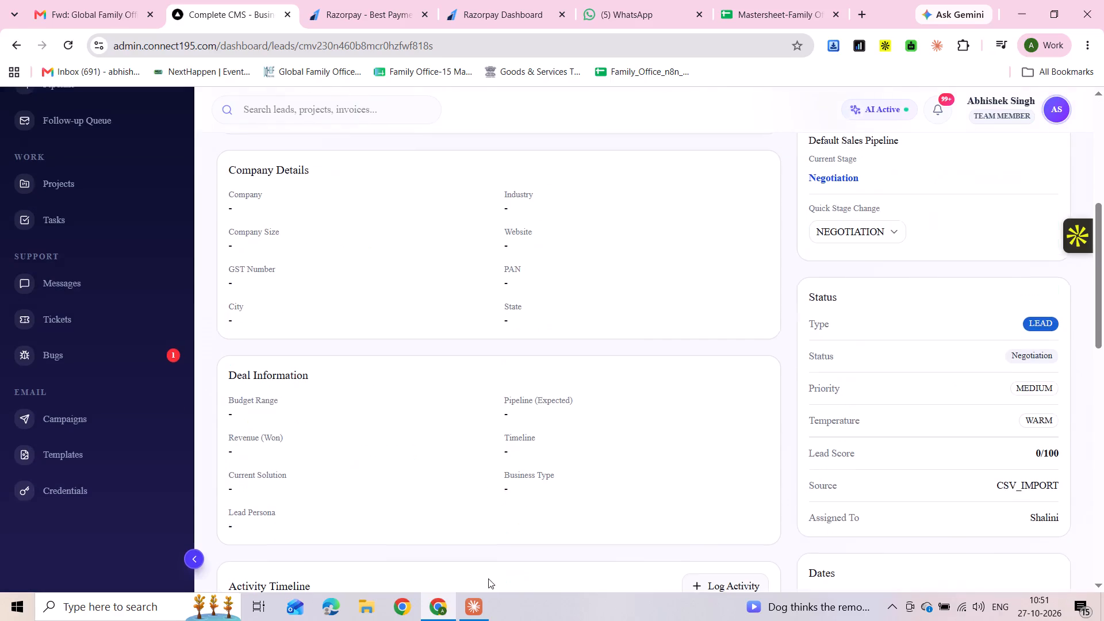
{"action": "scroll", "coordinate": [485, 596], "scroll_direction": "down", "scroll_amount": 4}
{"action": "scroll", "coordinate": [593, 420], "scroll_direction": "down", "scroll_amount": 4}
{"action": "scroll", "coordinate": [535, 480], "scroll_direction": "down", "scroll_amount": 2}
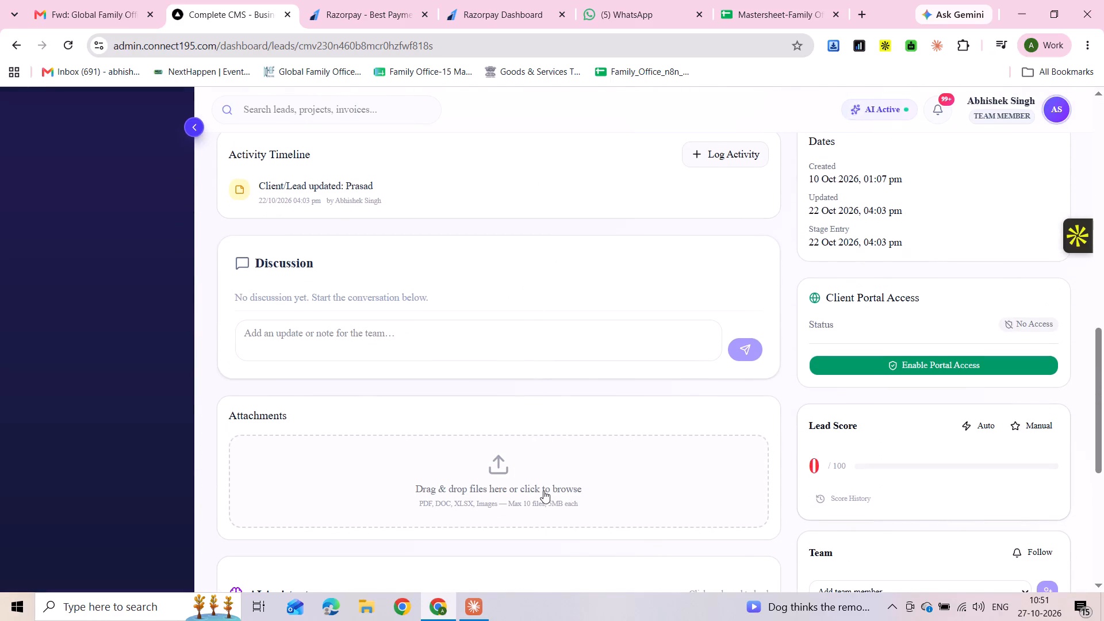
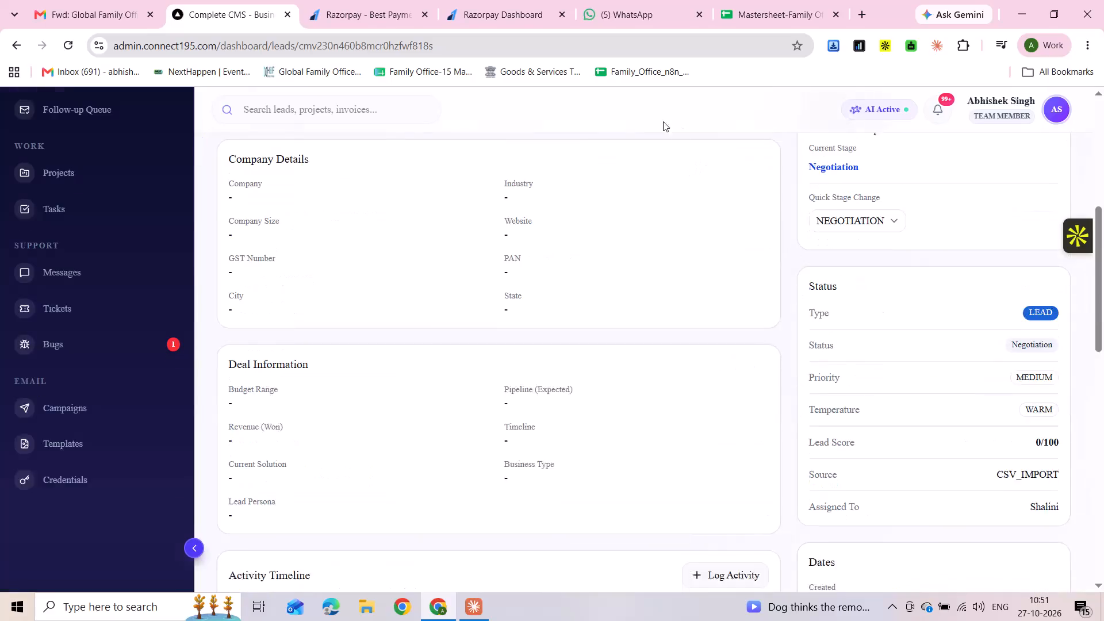
Return from Prasad's record to Shalini's campaign leads and reassign the New lead Somya to Divyanshi.
{"action": "scroll", "coordinate": [599, 171], "scroll_direction": "up", "scroll_amount": 12}
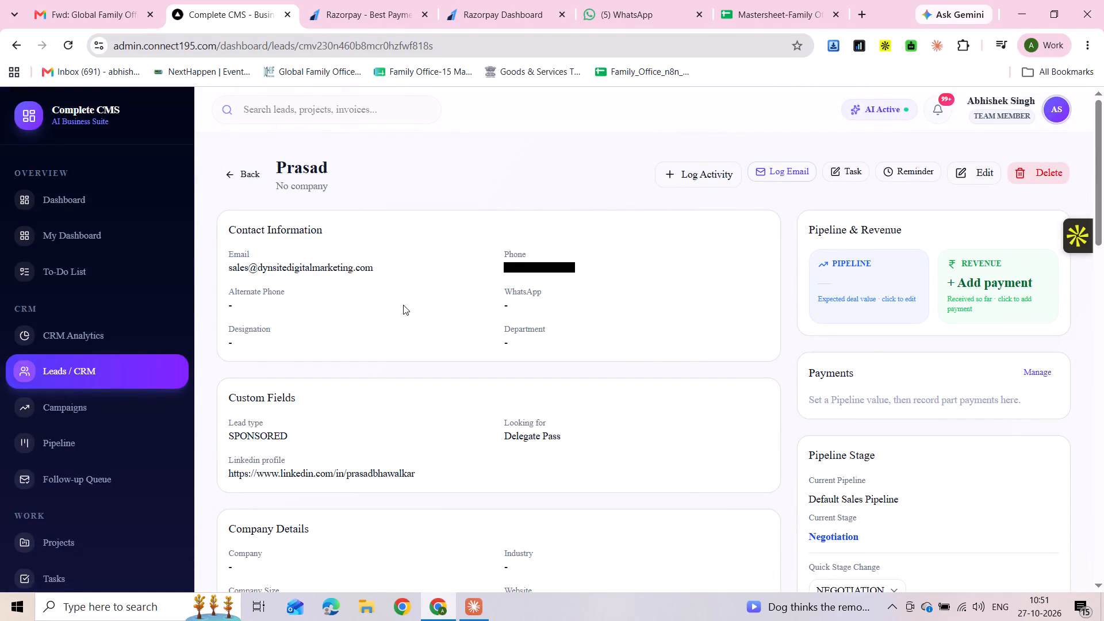
{"action": "scroll", "coordinate": [402, 306], "scroll_direction": "down", "scroll_amount": 3}
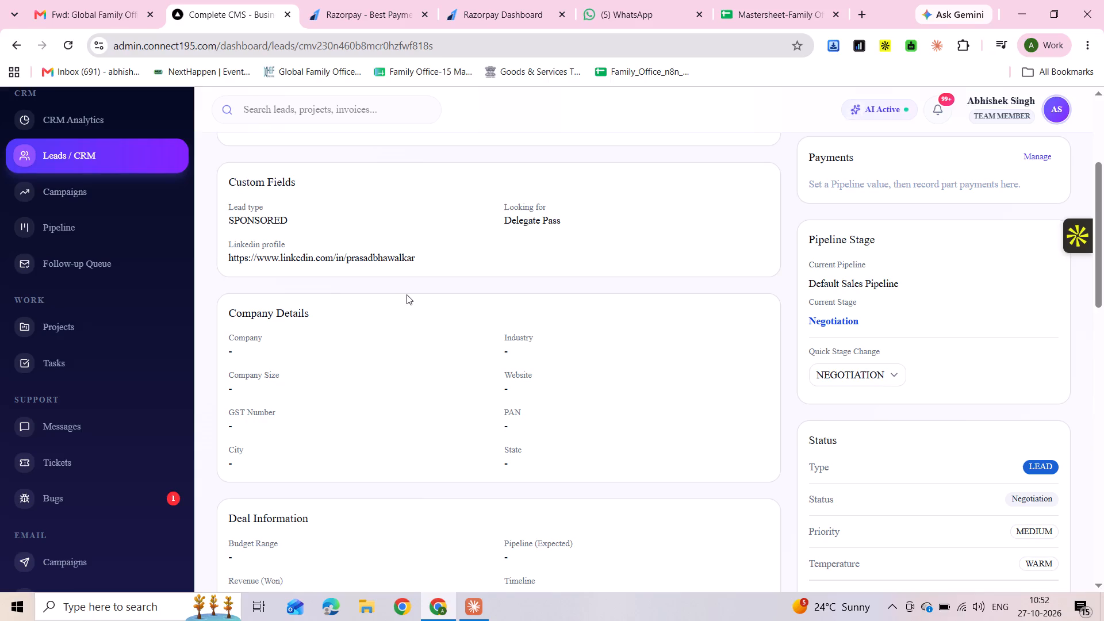
{"action": "scroll", "coordinate": [407, 294], "scroll_direction": "up", "scroll_amount": 10}
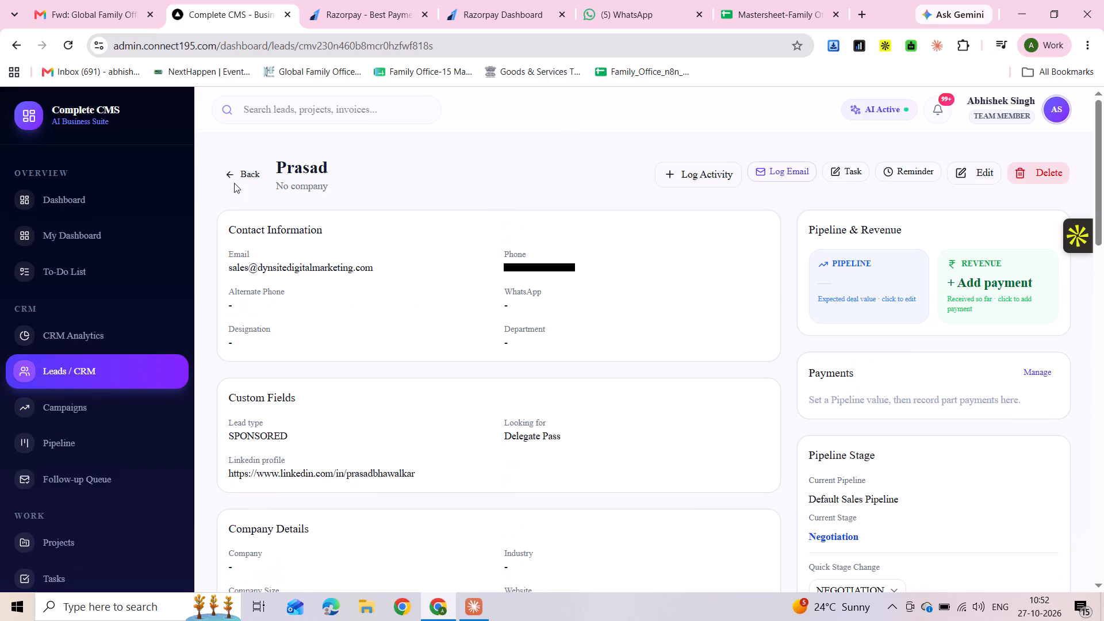
{"action": "left_click", "coordinate": [232, 176]}
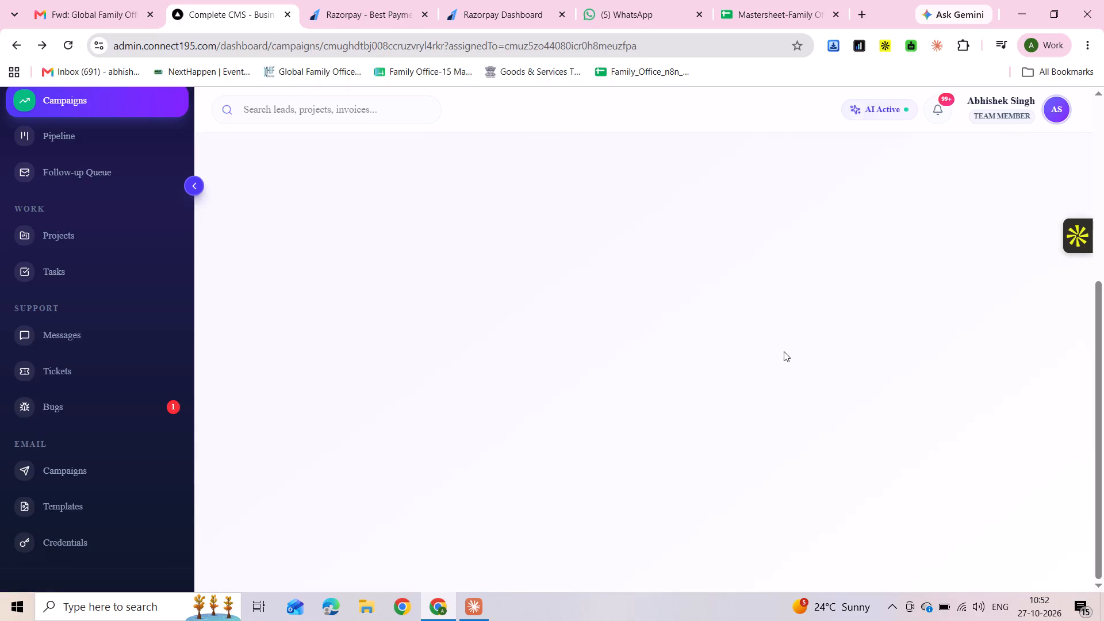
{"action": "scroll", "coordinate": [827, 355], "scroll_direction": "down", "scroll_amount": 3}
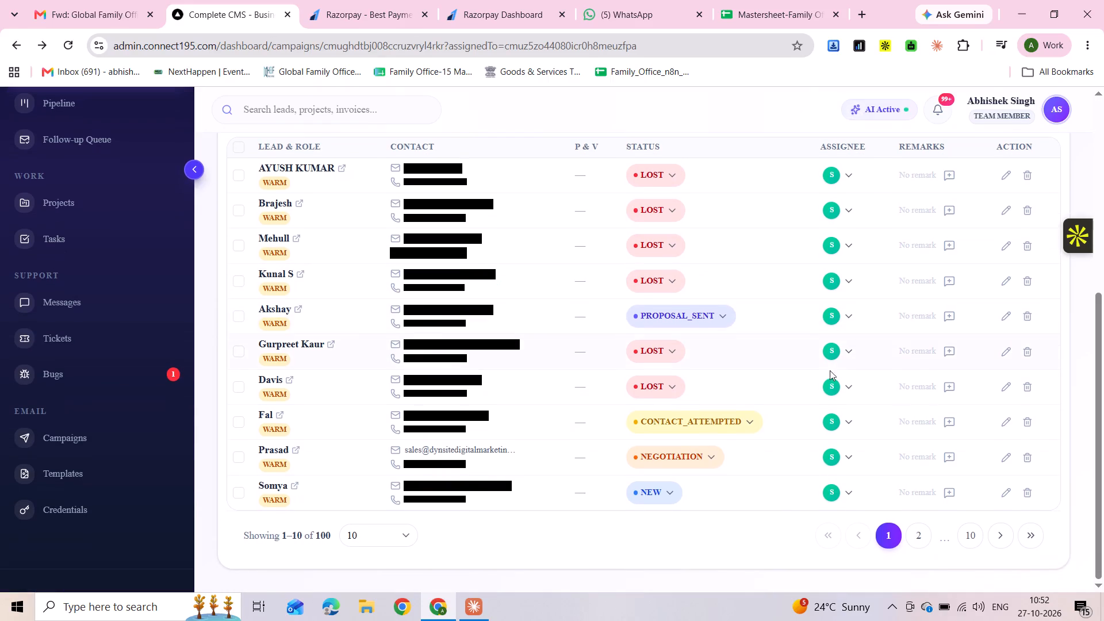
{"action": "left_click", "coordinate": [821, 491]}
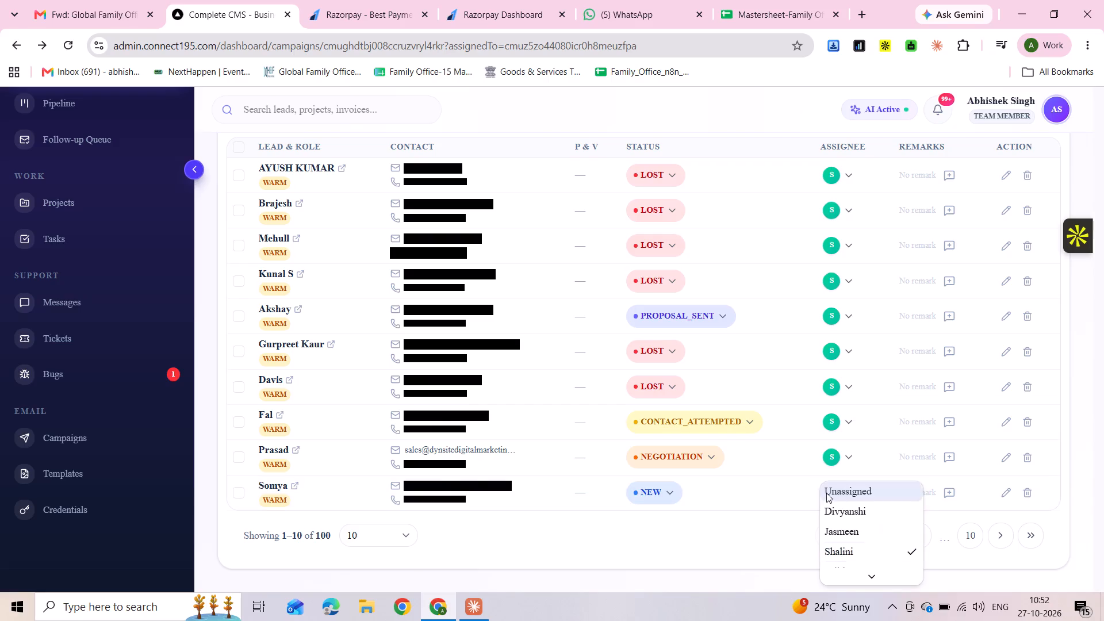
{"action": "left_click", "coordinate": [839, 513]}
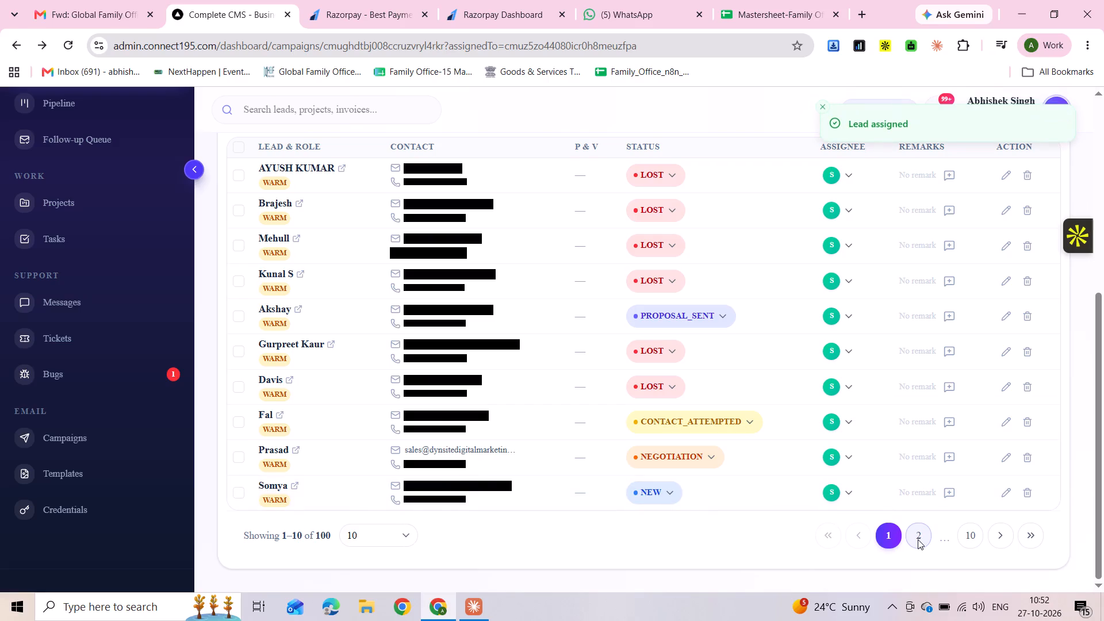
On page 2 of Shalini's leads, reassign CA Balwinder to Divyanshi and set Manita to Unassigned.
{"action": "left_click", "coordinate": [918, 539]}
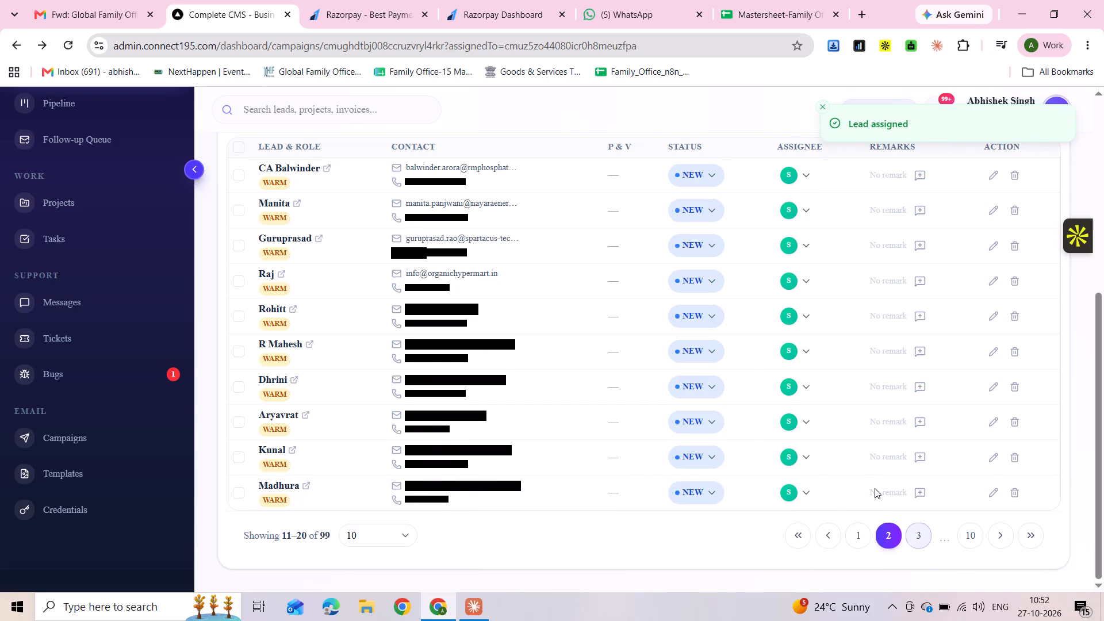
{"action": "left_click", "coordinate": [805, 177]}
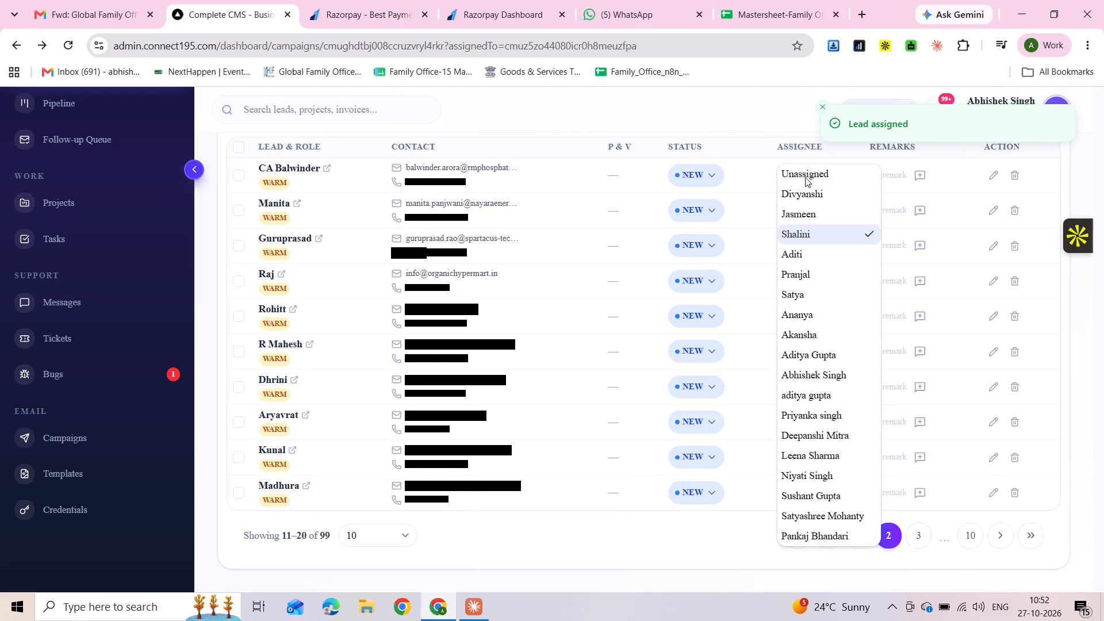
{"action": "double_click", "coordinate": [805, 189]}
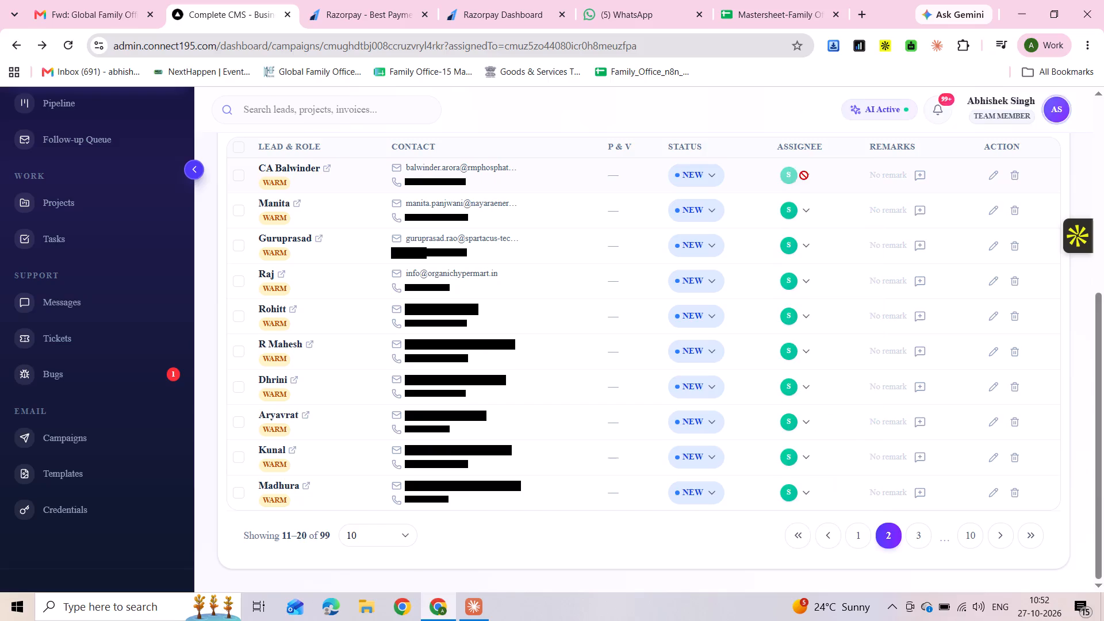
{"action": "double_click", "coordinate": [804, 174]}
{"action": "double_click", "coordinate": [808, 177]}
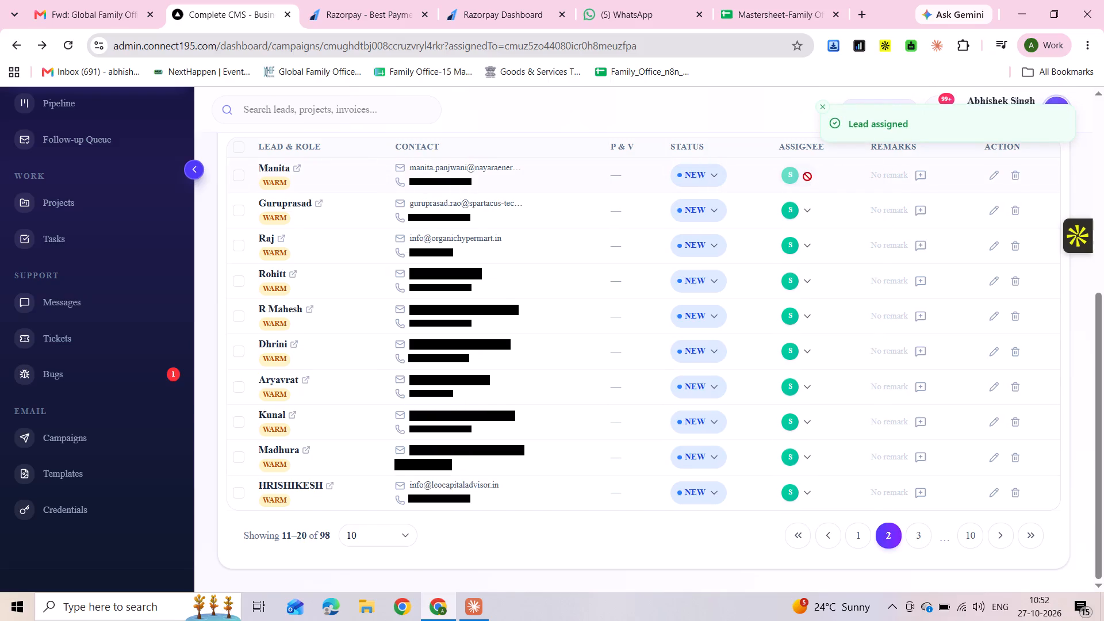
Reassign the New leads Guruprasad and Raj from Shalini to Divyanshi, and set Rohitt to Unassigned.
{"action": "left_click", "coordinate": [807, 177]}
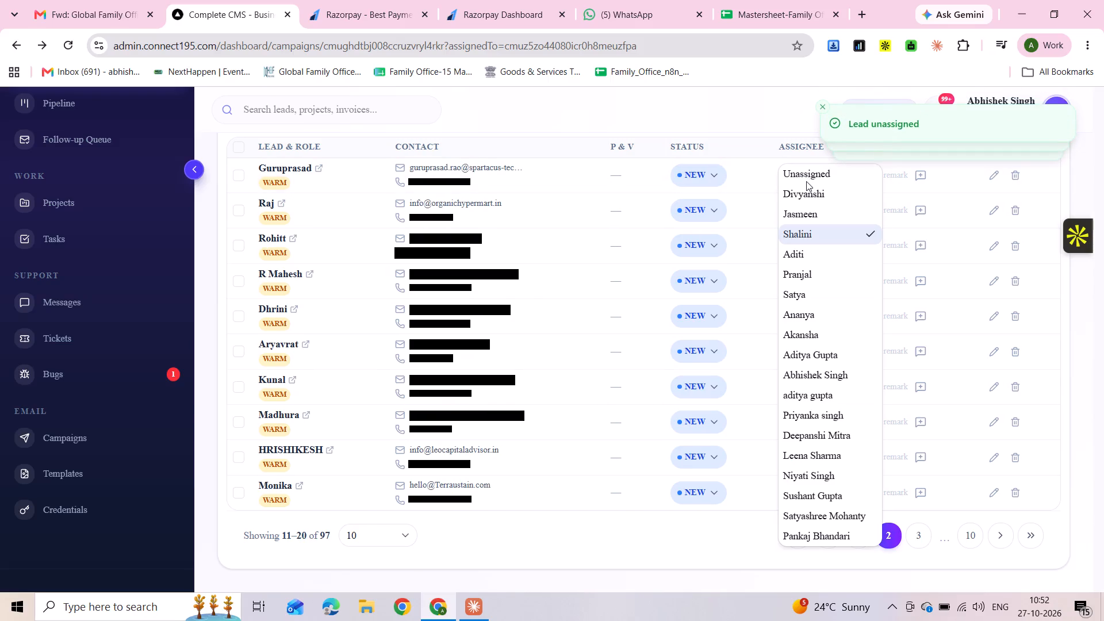
{"action": "left_click", "coordinate": [806, 193]}
{"action": "left_click", "coordinate": [808, 181]}
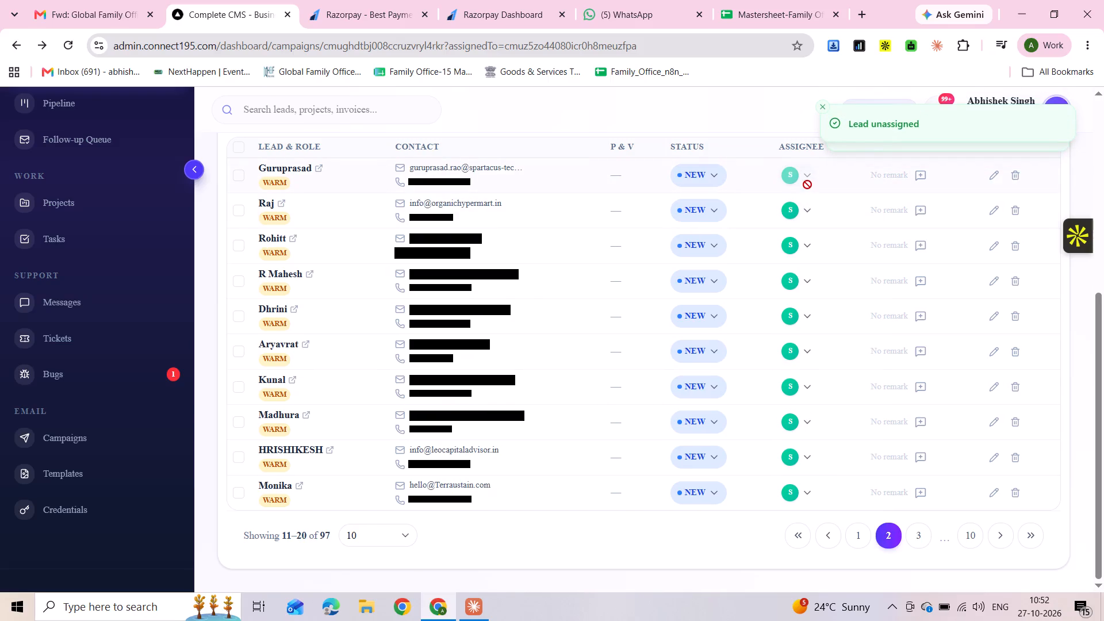
{"action": "left_click", "coordinate": [805, 212]}
{"action": "left_click", "coordinate": [807, 232]}
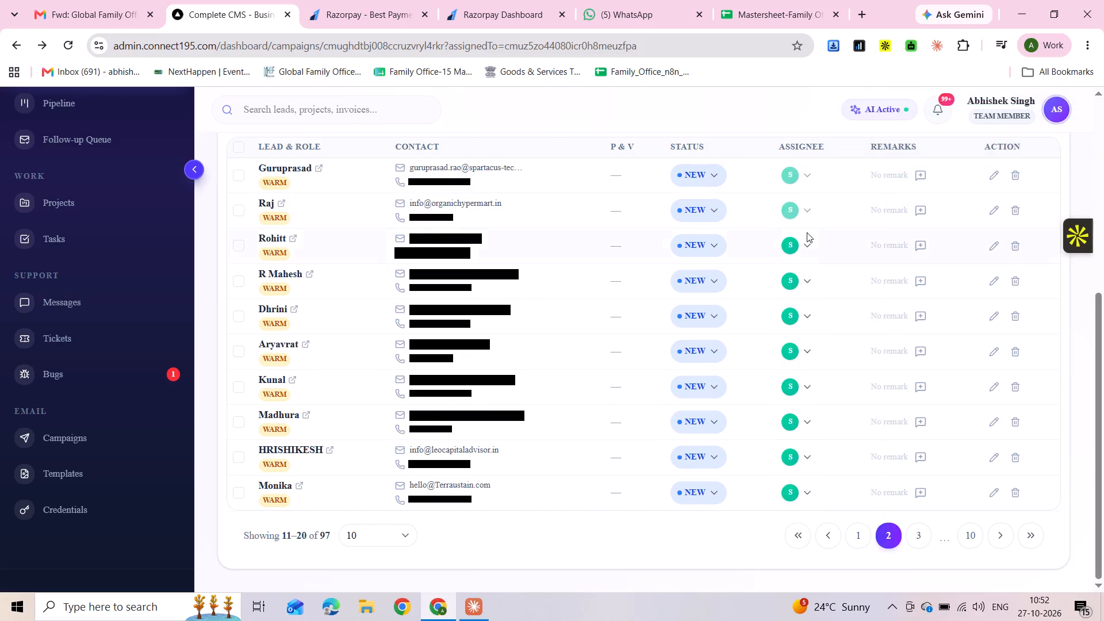
{"action": "double_click", "coordinate": [810, 243]}
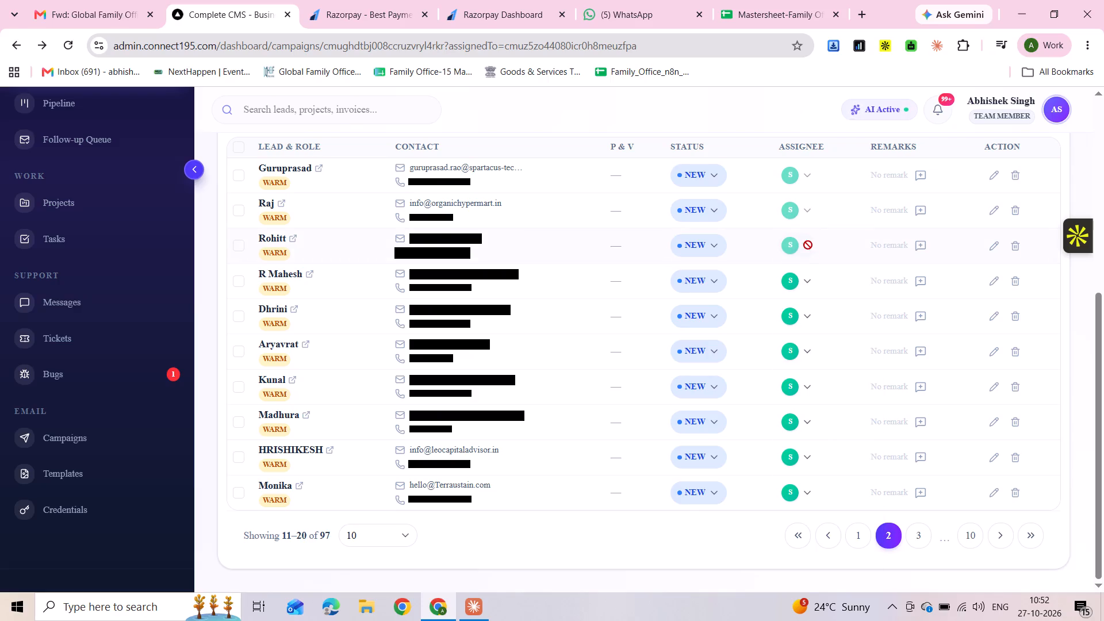
{"action": "left_click", "coordinate": [803, 246]}
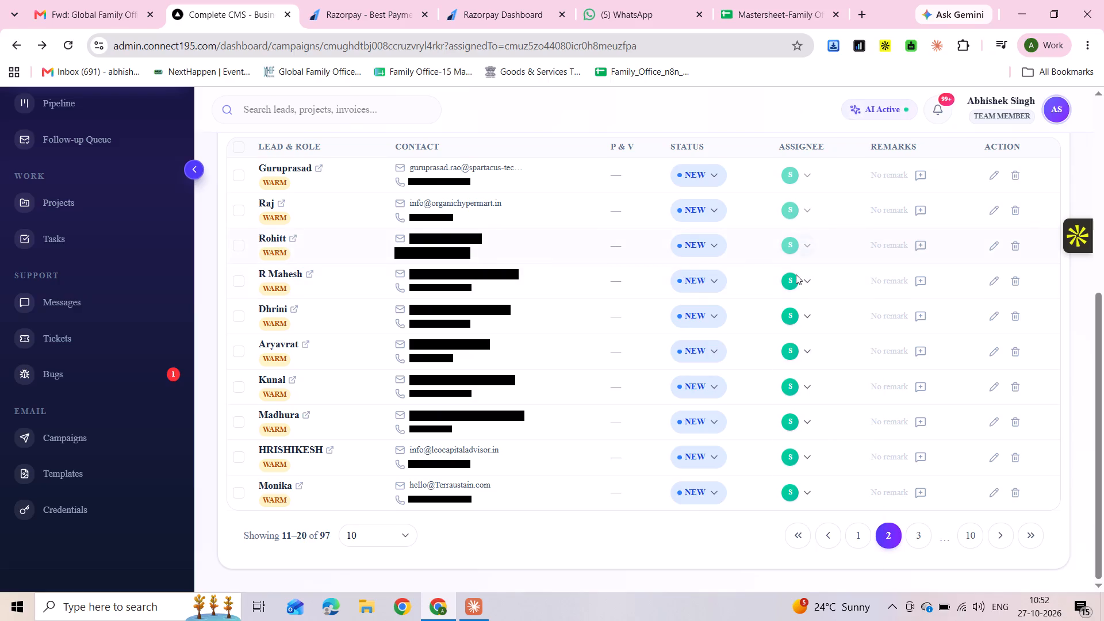
{"action": "left_click", "coordinate": [804, 278]}
{"action": "left_click", "coordinate": [800, 303]}
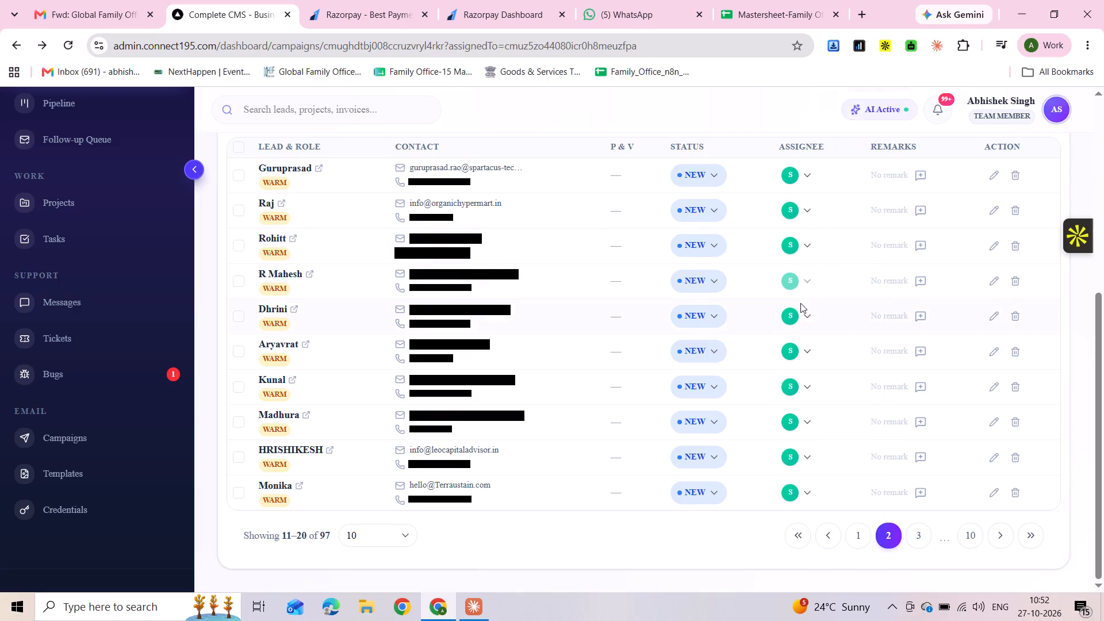
{"action": "left_click", "coordinate": [803, 281]}
{"action": "left_click", "coordinate": [811, 297]}
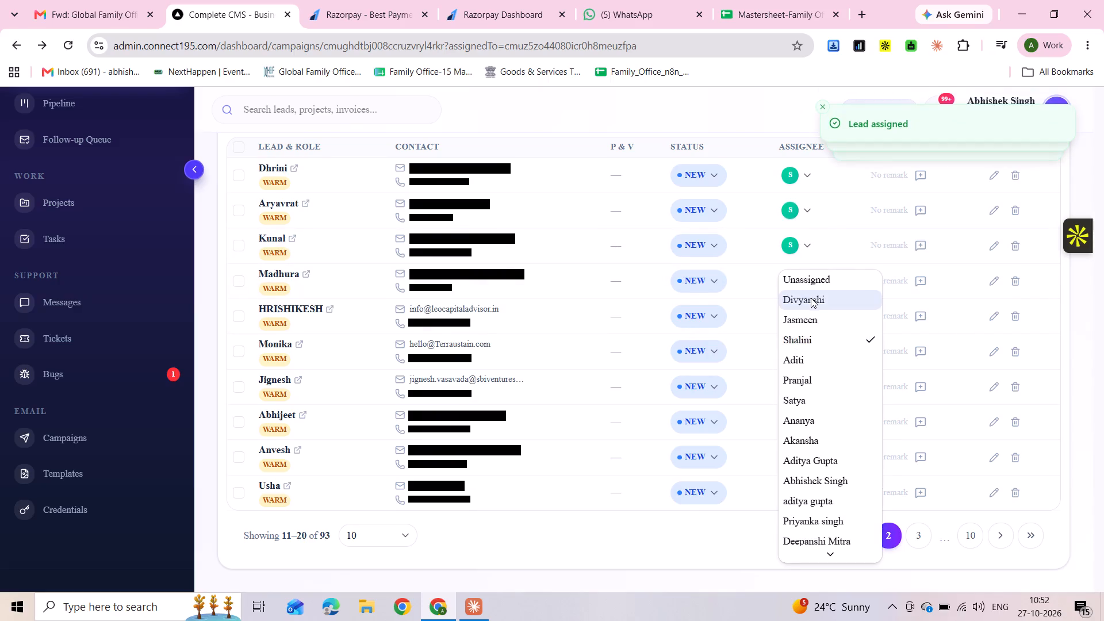
{"action": "left_click", "coordinate": [807, 245]}
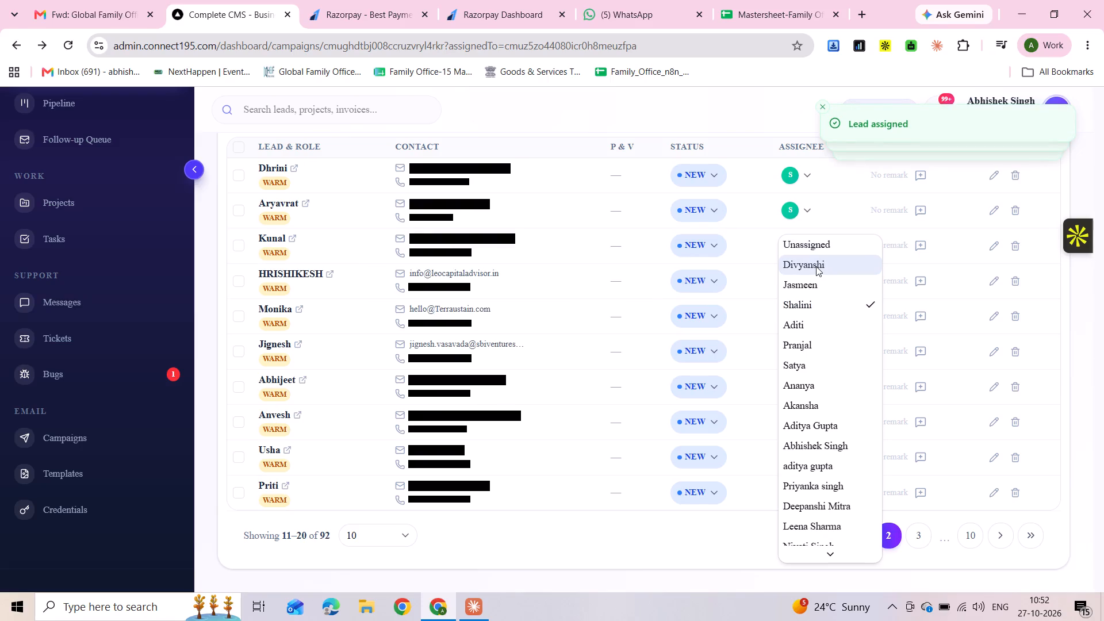
{"action": "left_click", "coordinate": [816, 266]}
Set the New lead HRISHIKESH to Unassigned and reassign Monika, Abhijeet and Jignesh from Shalini to Divyanshi.
{"action": "double_click", "coordinate": [807, 243]}
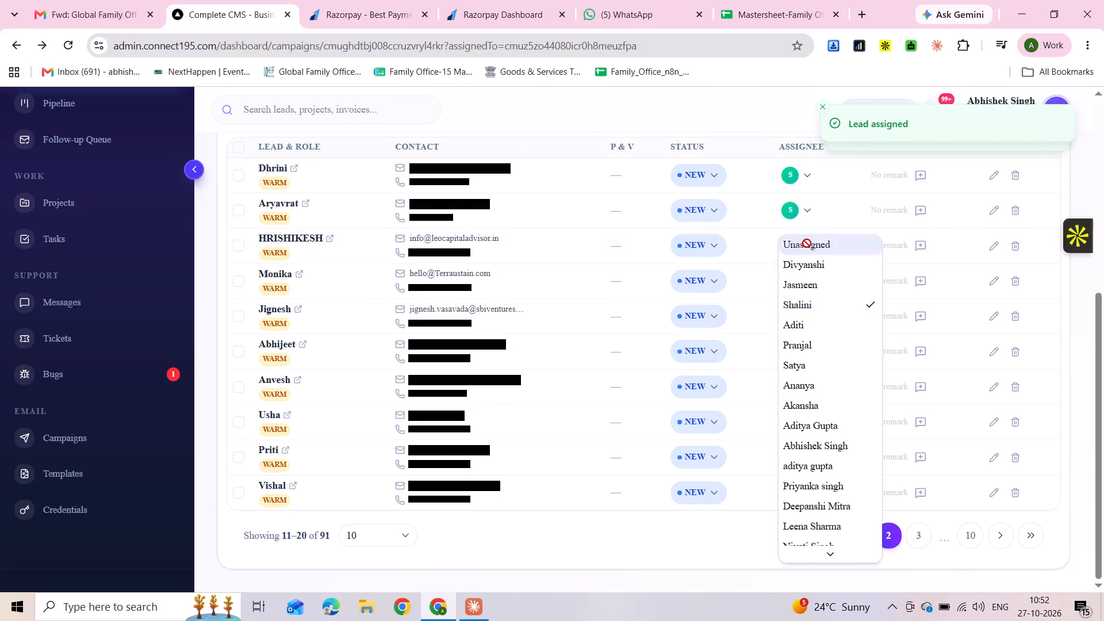
{"action": "left_click", "coordinate": [806, 247]}
{"action": "left_click", "coordinate": [805, 264]}
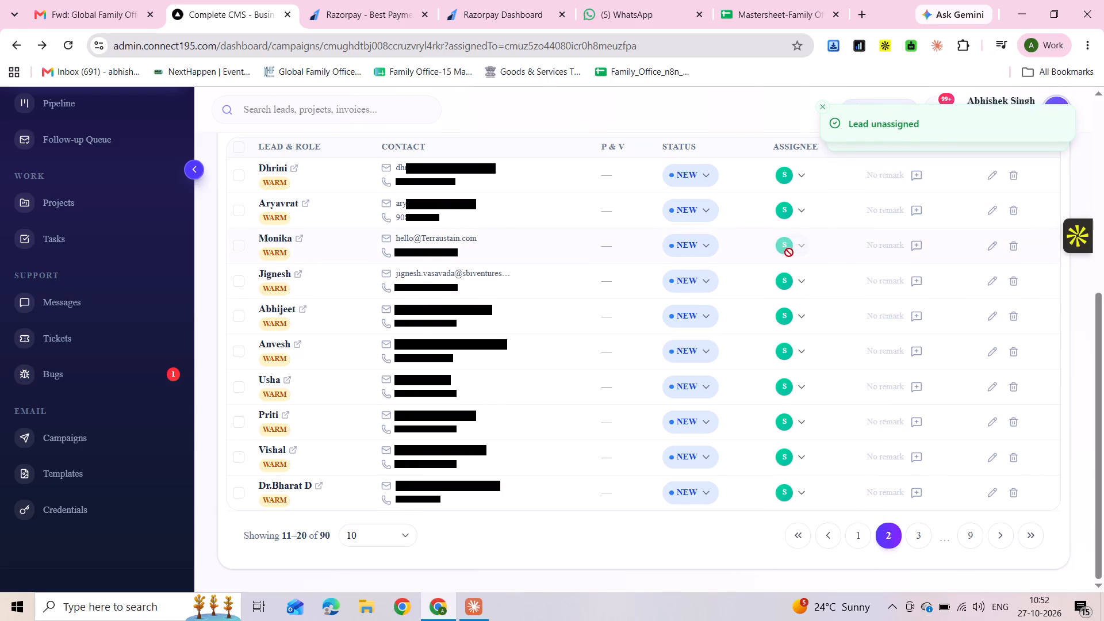
{"action": "left_click", "coordinate": [803, 272]}
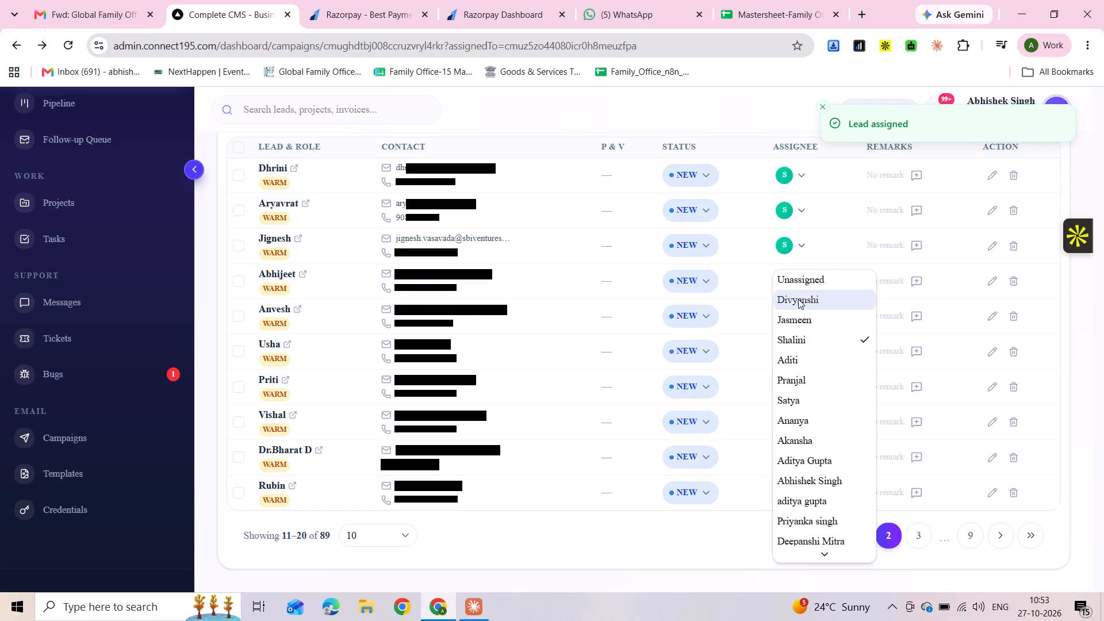
{"action": "left_click", "coordinate": [798, 299]}
{"action": "left_click", "coordinate": [809, 239]}
{"action": "left_click", "coordinate": [804, 247]}
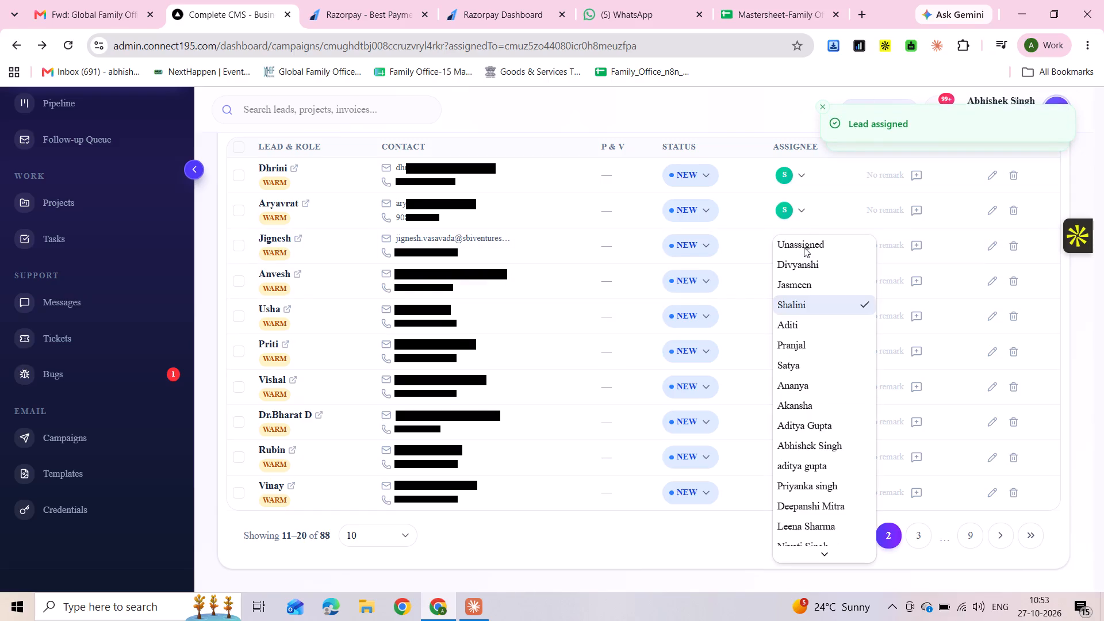
{"action": "left_click", "coordinate": [802, 267]}
Reassign the New leads Vishal, Rubin and Sankalp from Shalini to Divyanshi.
{"action": "left_click", "coordinate": [797, 352]}
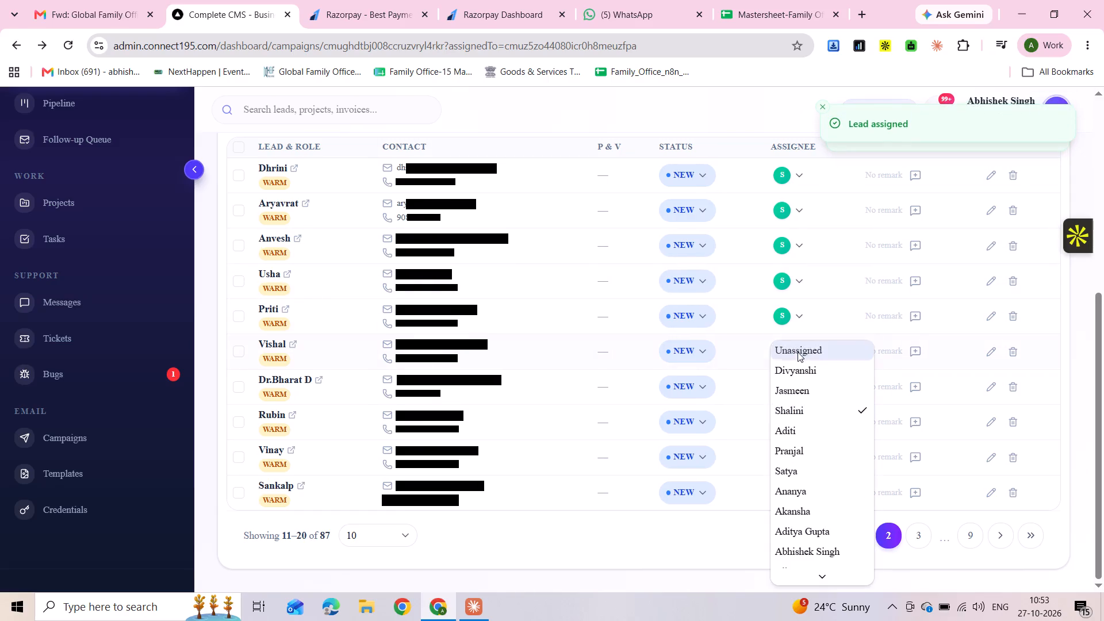
{"action": "left_click", "coordinate": [800, 375]}
{"action": "left_click", "coordinate": [795, 386]}
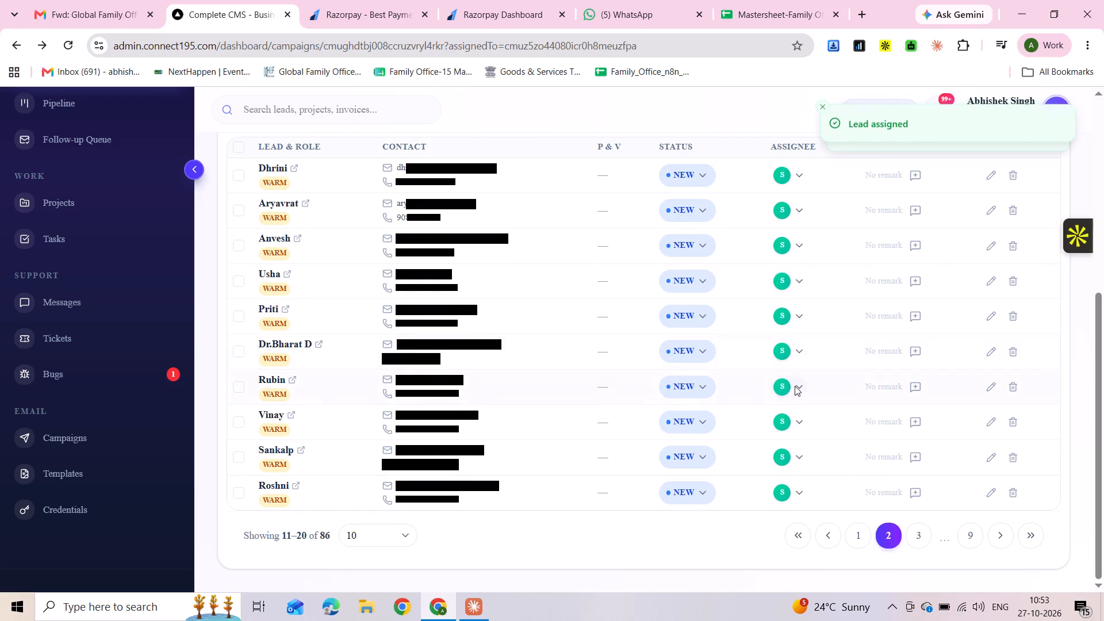
{"action": "left_click", "coordinate": [799, 402]}
{"action": "left_click", "coordinate": [798, 419]}
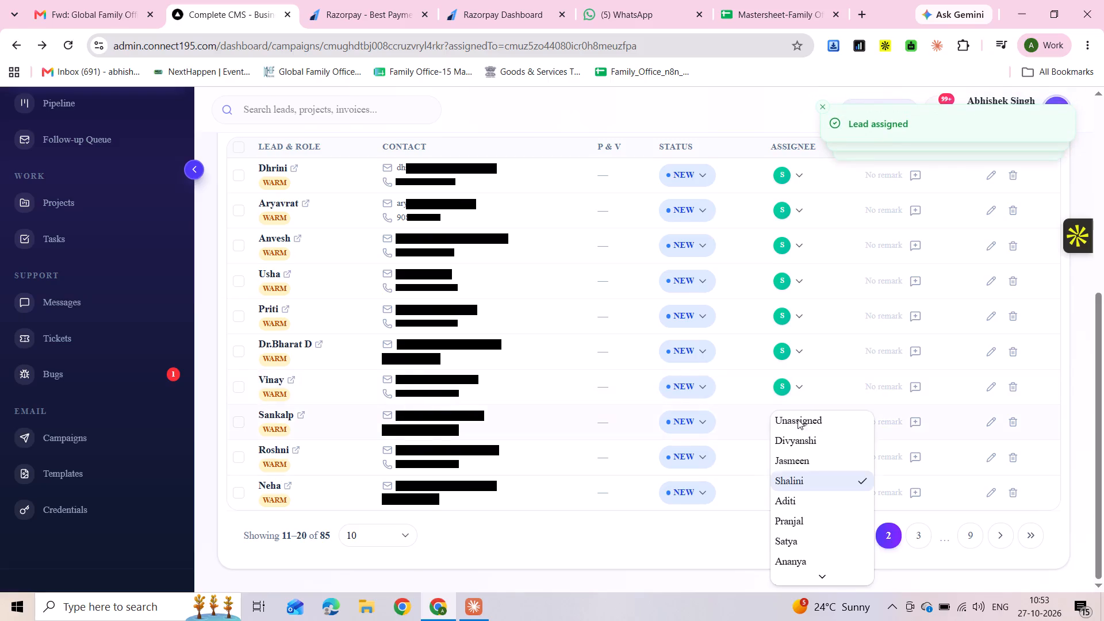
{"action": "left_click", "coordinate": [791, 439]}
Reassign the New lead Neha and the lead listed directly below Priyank from Shalini to Divyanshi.
{"action": "scroll", "coordinate": [810, 430], "scroll_direction": "down", "scroll_amount": 2}
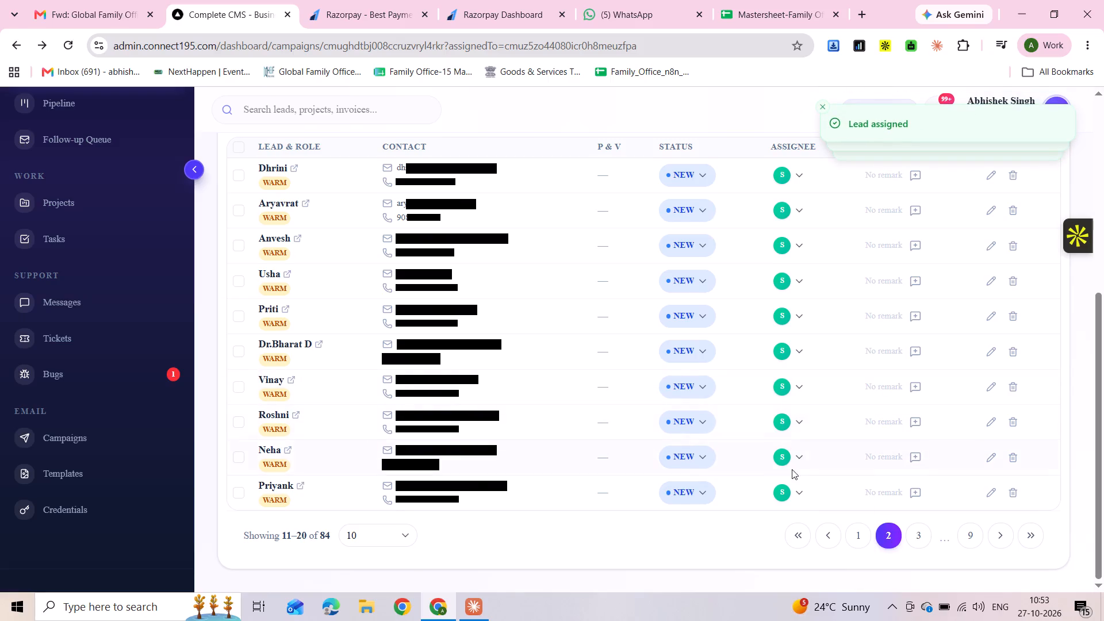
{"action": "left_click", "coordinate": [797, 456]}
{"action": "left_click", "coordinate": [795, 478]}
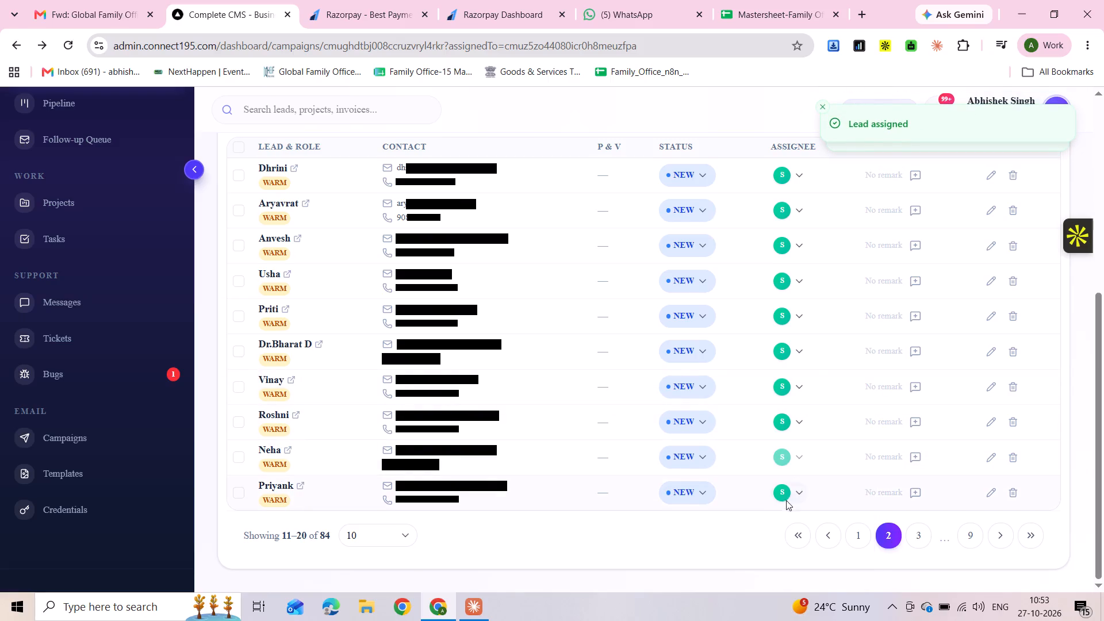
{"action": "left_click", "coordinate": [793, 494]}
{"action": "left_click", "coordinate": [788, 509]}
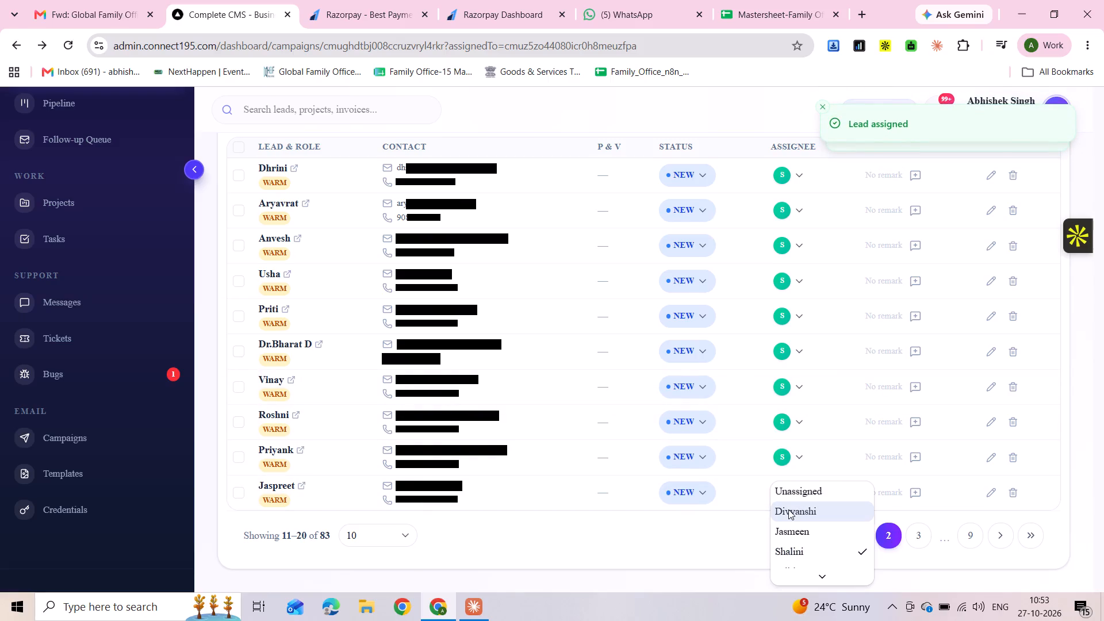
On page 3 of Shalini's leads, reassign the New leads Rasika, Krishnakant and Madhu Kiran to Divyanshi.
{"action": "left_click", "coordinate": [914, 536]}
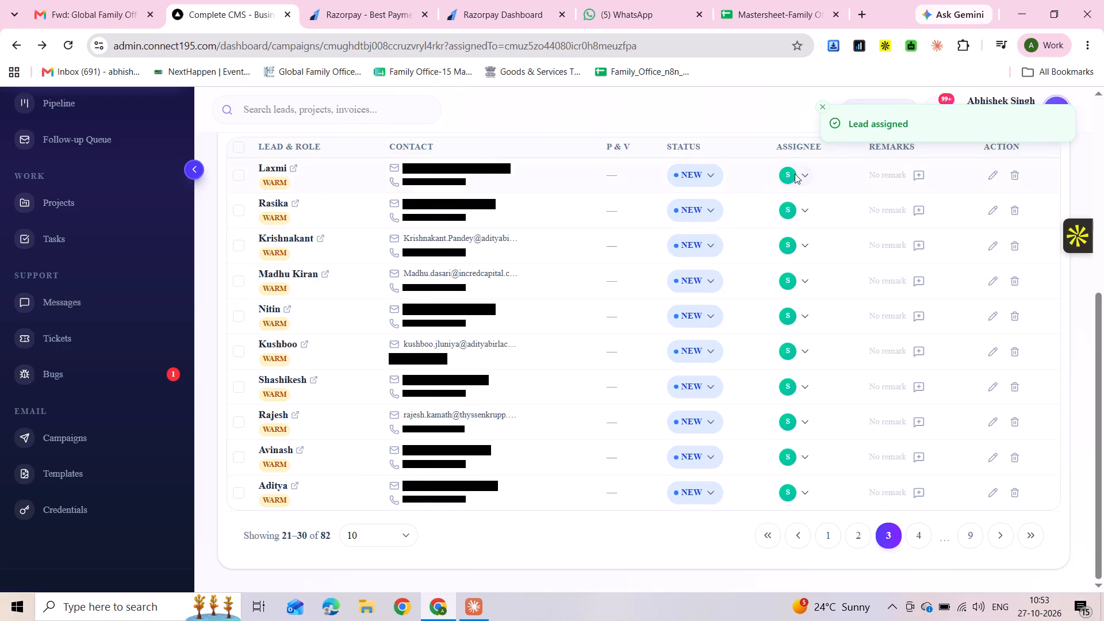
{"action": "left_click", "coordinate": [807, 206]}
{"action": "left_click", "coordinate": [804, 232]}
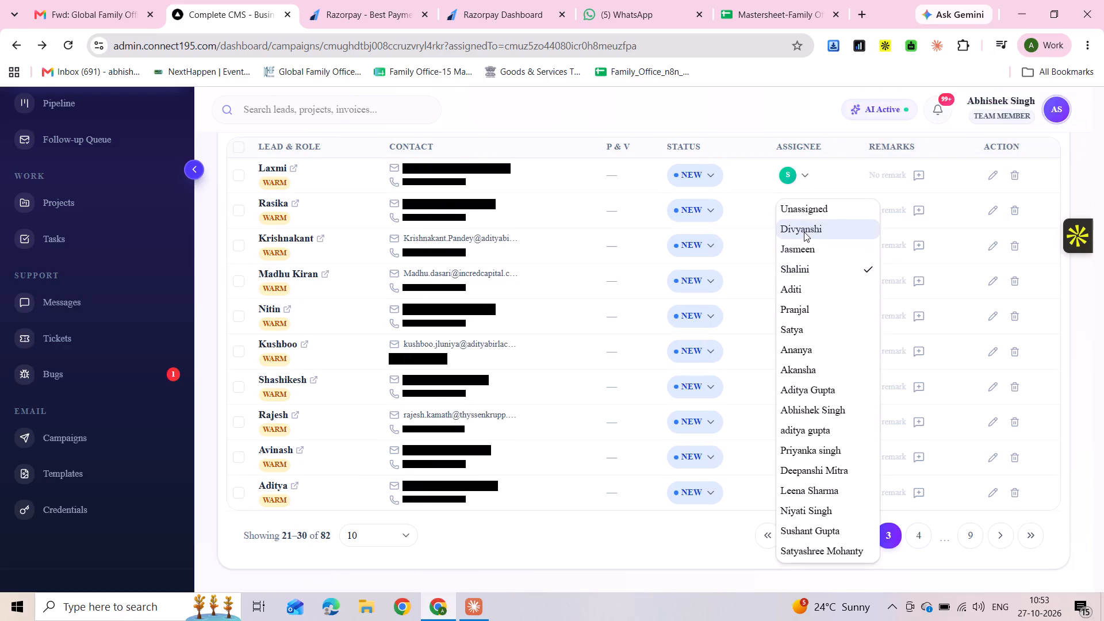
{"action": "left_click", "coordinate": [799, 250]}
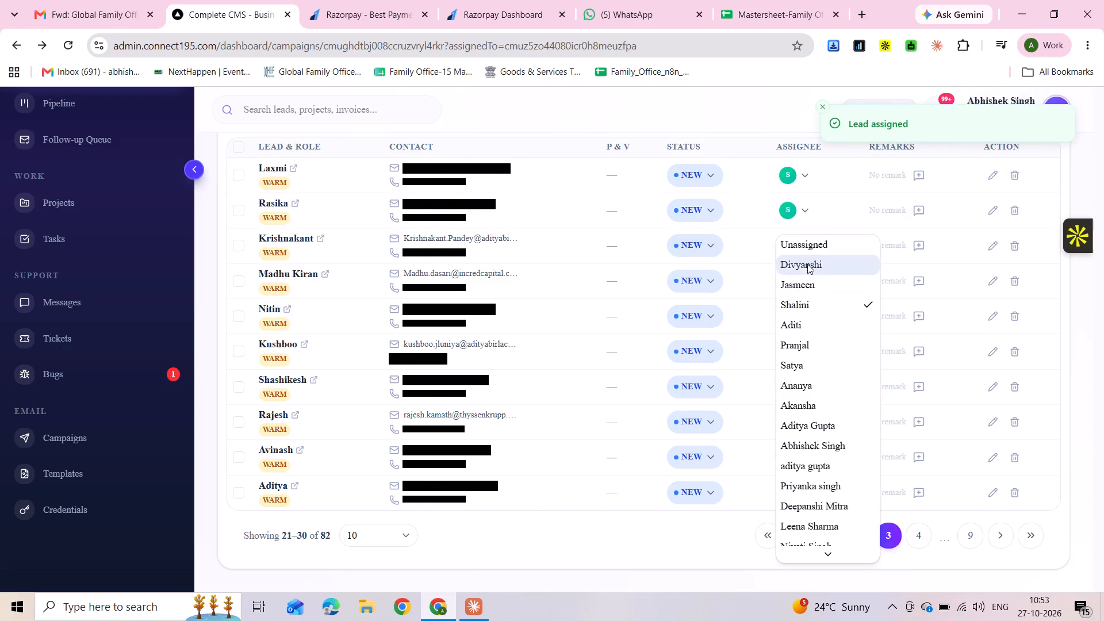
{"action": "left_click", "coordinate": [807, 264]}
{"action": "left_click", "coordinate": [794, 283]}
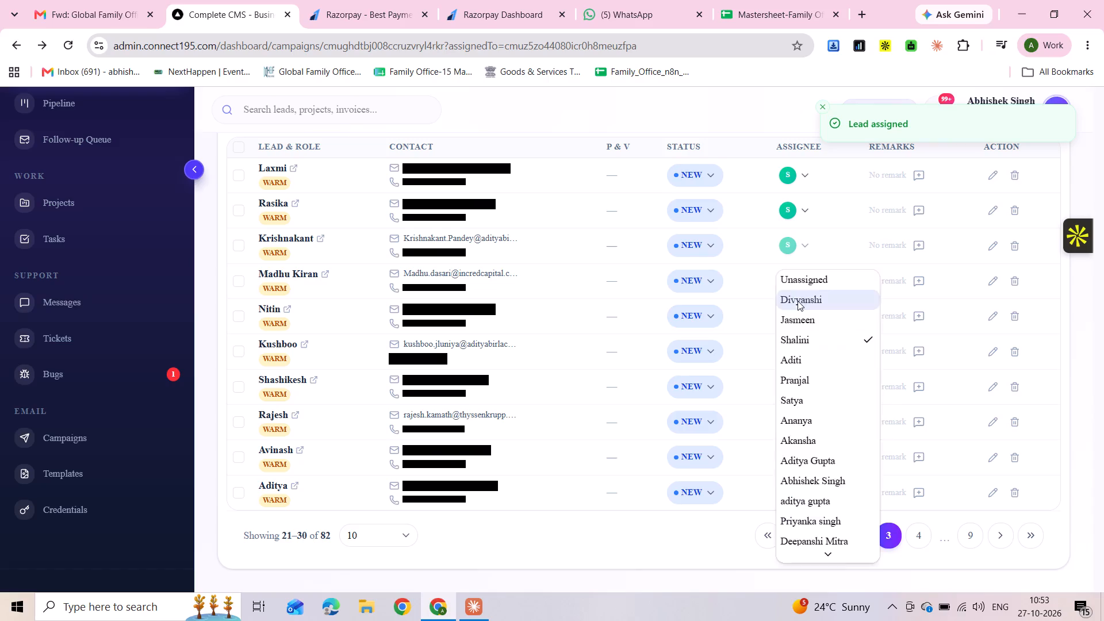
{"action": "double_click", "coordinate": [798, 301]}
Reassign the New leads Kushboo and Avinash from Shalini to Divyanshi.
{"action": "left_click", "coordinate": [790, 315]}
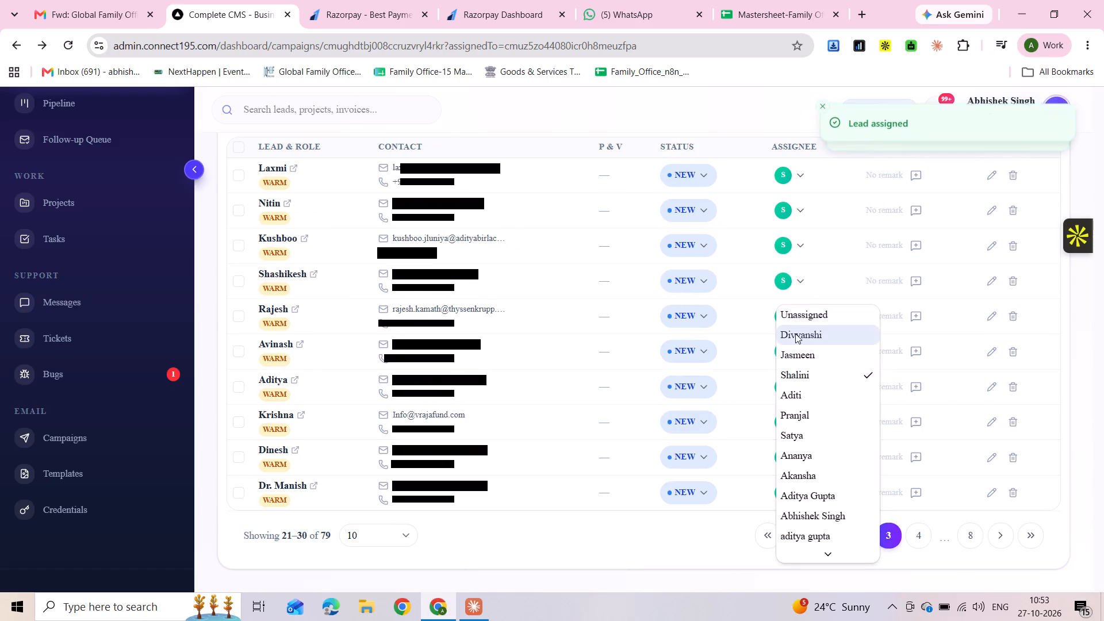
{"action": "left_click", "coordinate": [795, 333]}
{"action": "left_click", "coordinate": [784, 348]}
{"action": "double_click", "coordinate": [784, 369]}
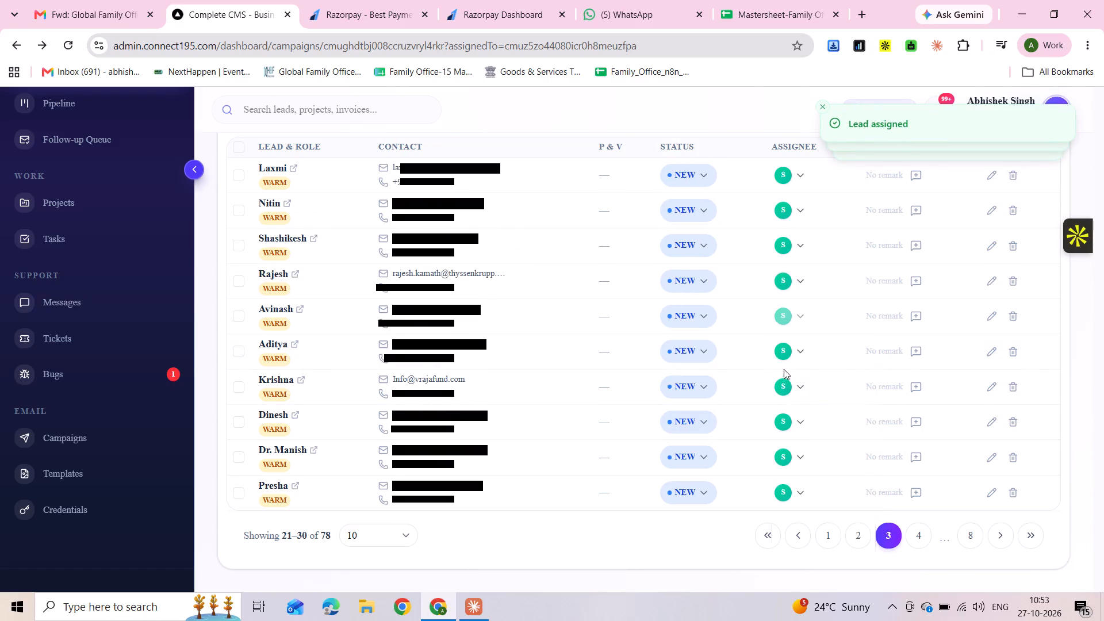
Reassign the New leads Krishna, Presha and Niket, plus the lead listed directly below Vipul, from Shalini to Divyanshi.
{"action": "left_click", "coordinate": [783, 383]}
{"action": "left_click", "coordinate": [780, 403]}
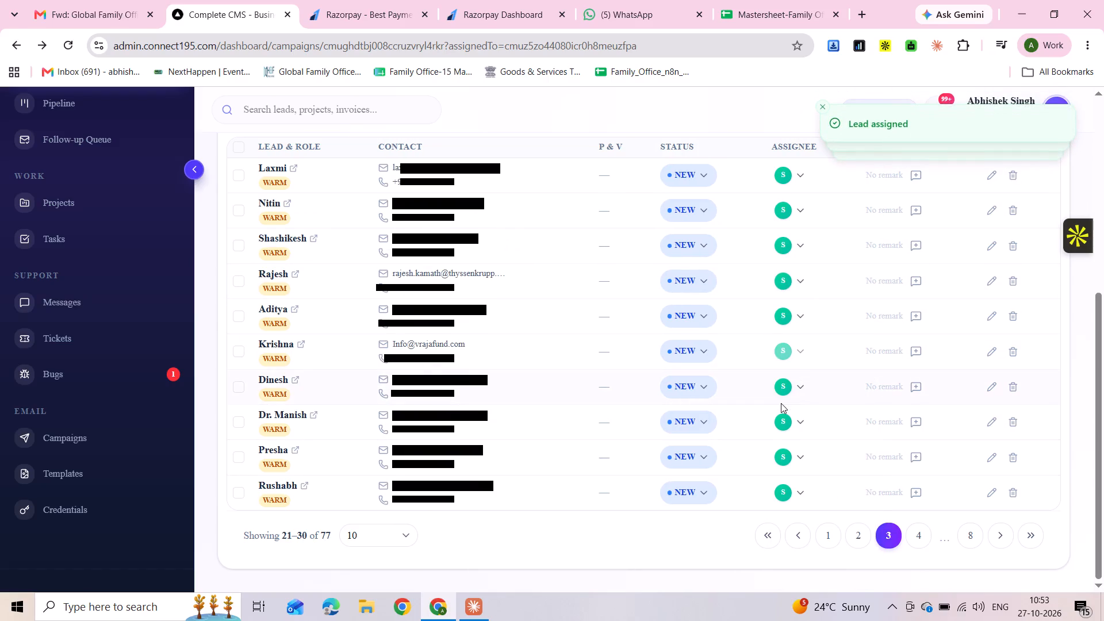
{"action": "left_click", "coordinate": [788, 415]}
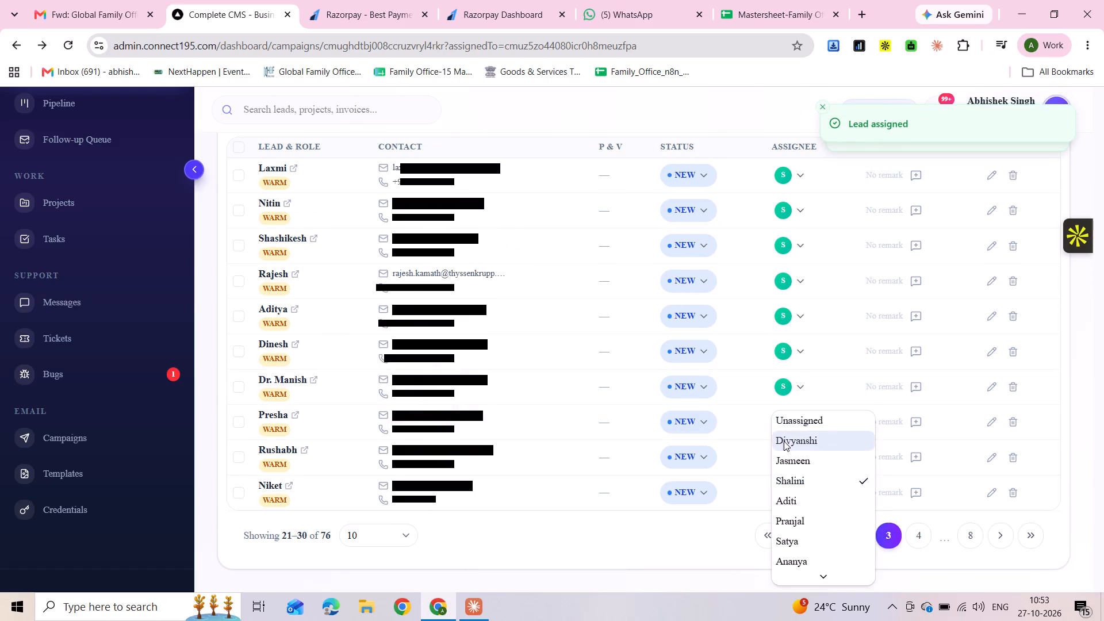
{"action": "left_click", "coordinate": [784, 441]}
{"action": "left_click", "coordinate": [781, 458]}
{"action": "left_click", "coordinate": [784, 473]}
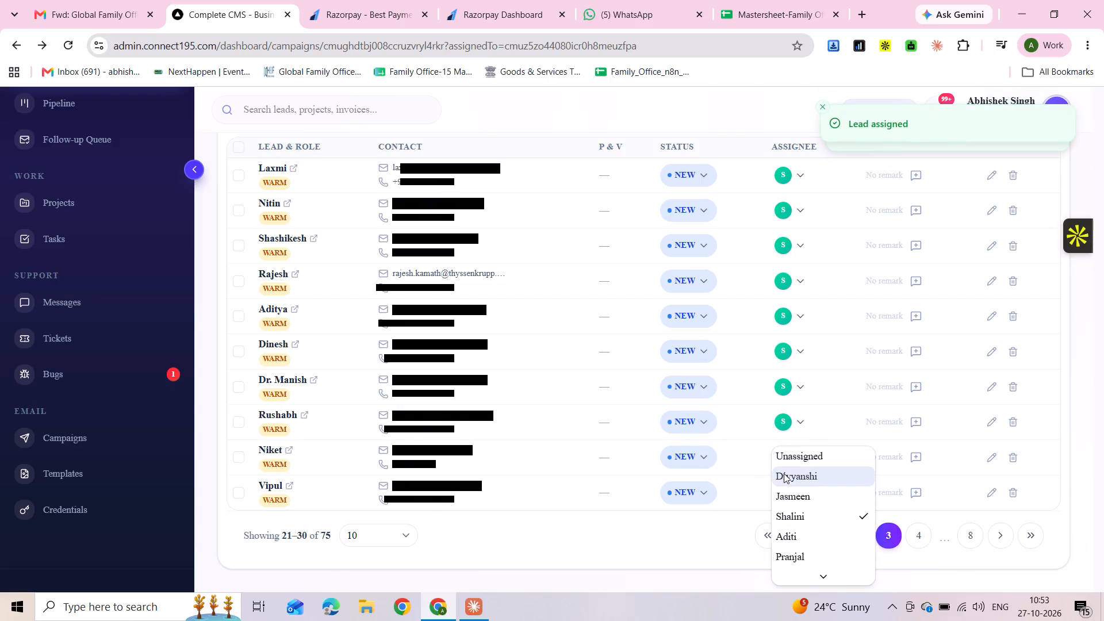
{"action": "left_click", "coordinate": [783, 489]}
{"action": "left_click", "coordinate": [784, 516]}
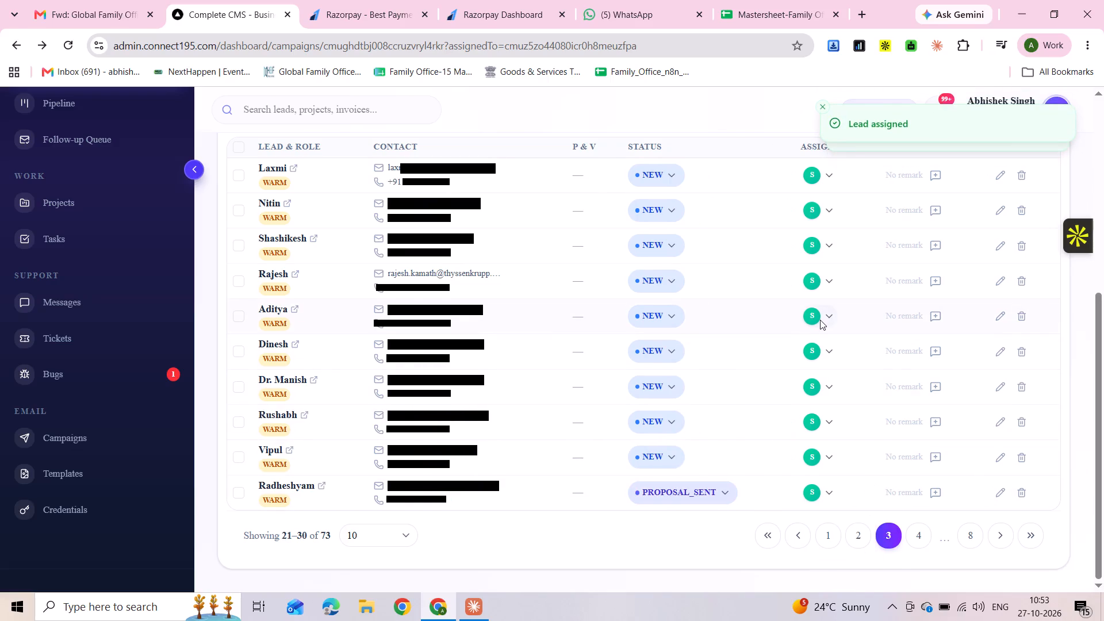
Reassign the New leads Aditya and Dr. Manish from Shalini to Divyanshi.
{"action": "left_click", "coordinate": [822, 320]}
{"action": "left_click", "coordinate": [826, 335]}
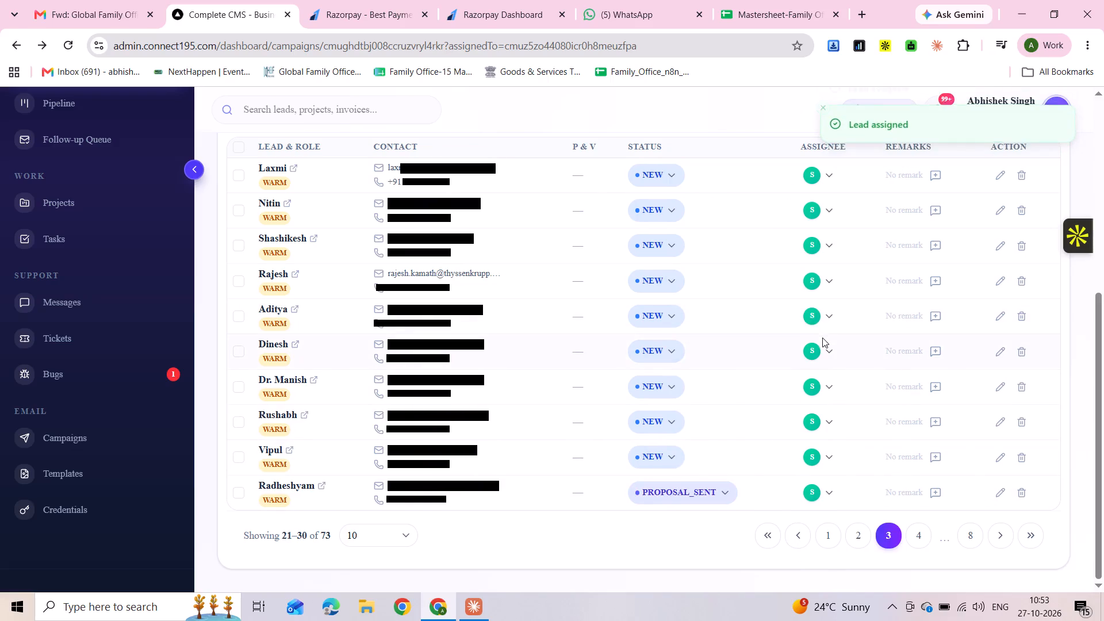
{"action": "left_click", "coordinate": [819, 350]}
{"action": "left_click", "coordinate": [817, 370]}
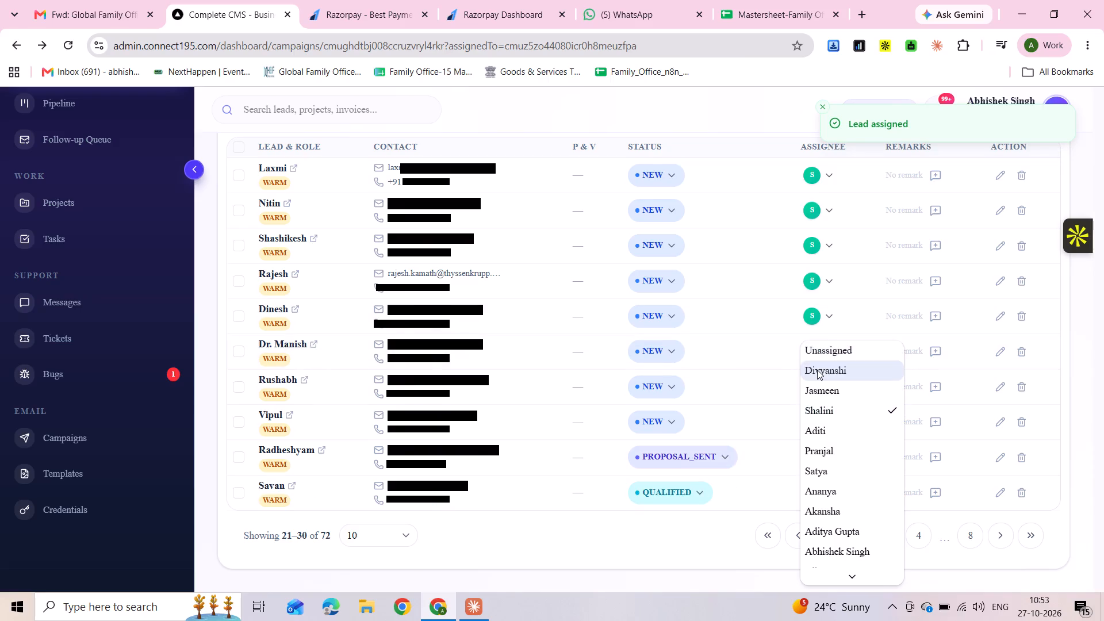
Set the New lead Vipul to Unassigned and reassign the Proposal Sent lead Radheshyam from Shalini to Divyanshi.
{"action": "double_click", "coordinate": [814, 382]}
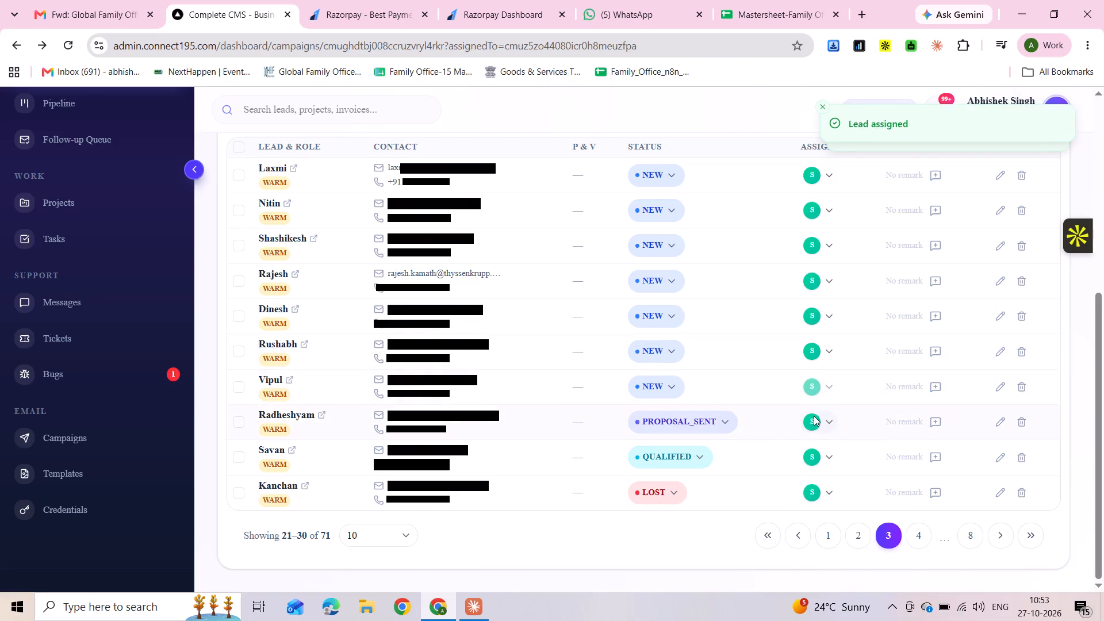
{"action": "left_click", "coordinate": [814, 388]}
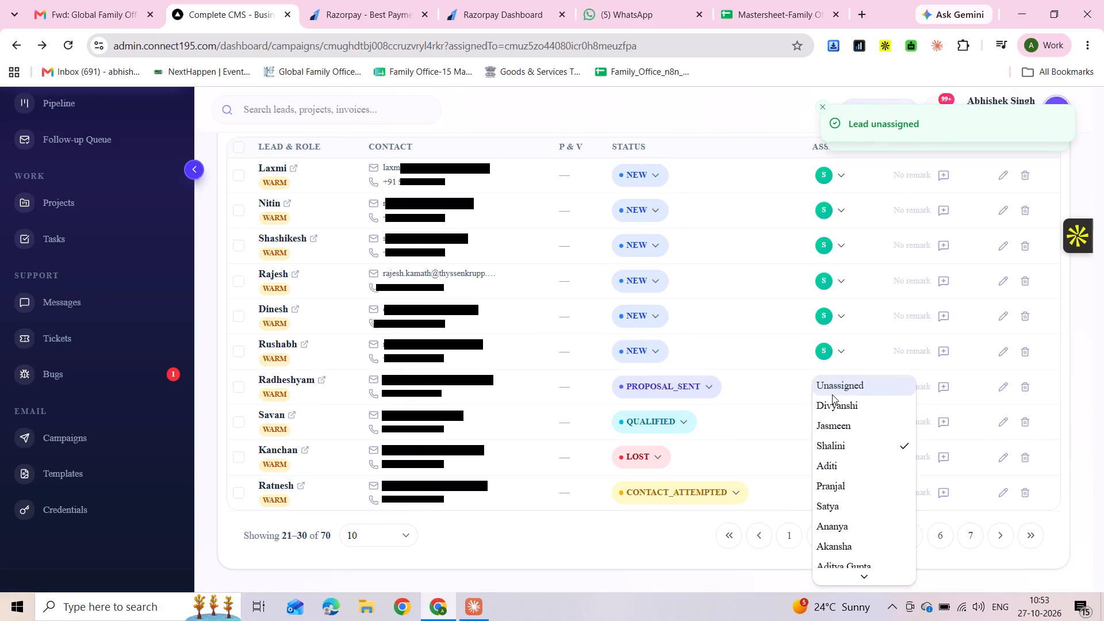
{"action": "left_click", "coordinate": [828, 405]}
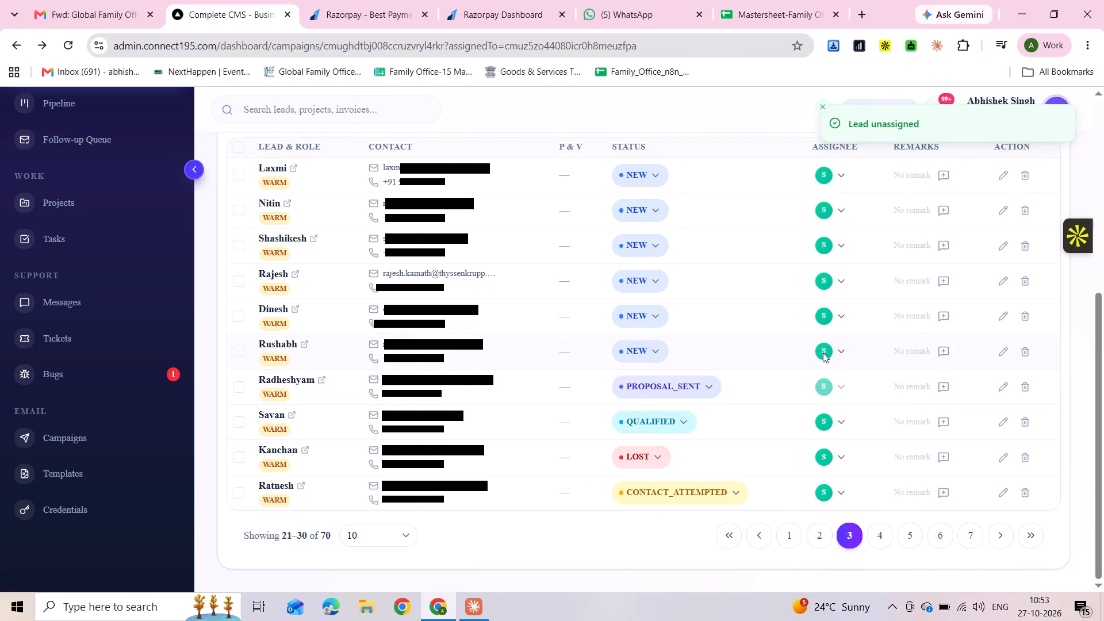
Set the New lead Rushabh to Unassigned and reassign the Qualified lead Savan from Shalini to Divyanshi.
{"action": "double_click", "coordinate": [823, 354]}
{"action": "left_click", "coordinate": [821, 351]}
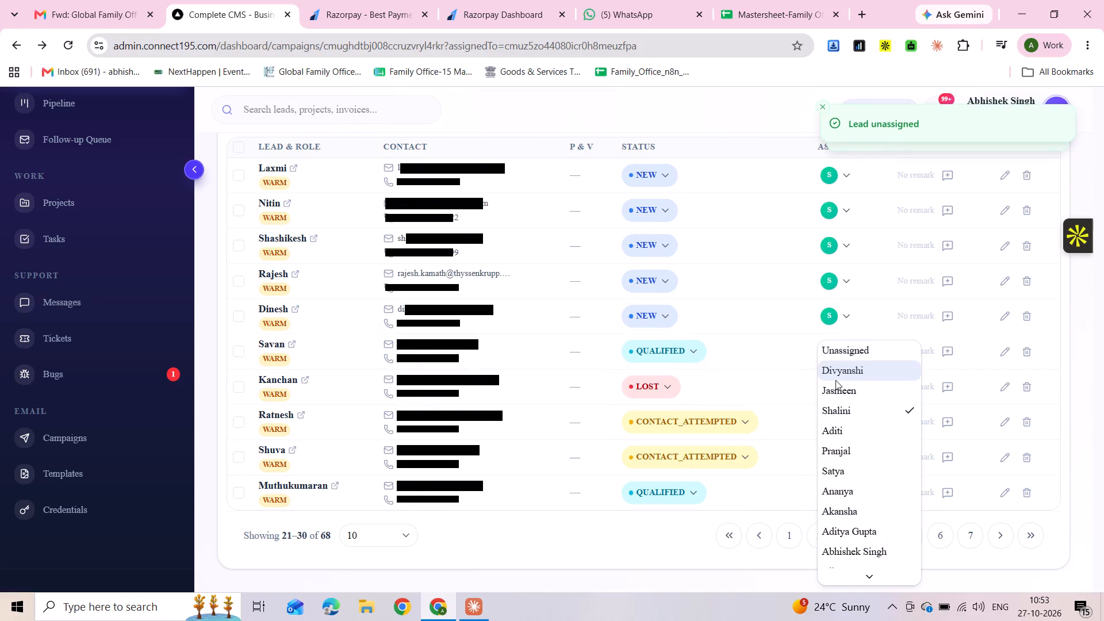
{"action": "left_click", "coordinate": [838, 369]}
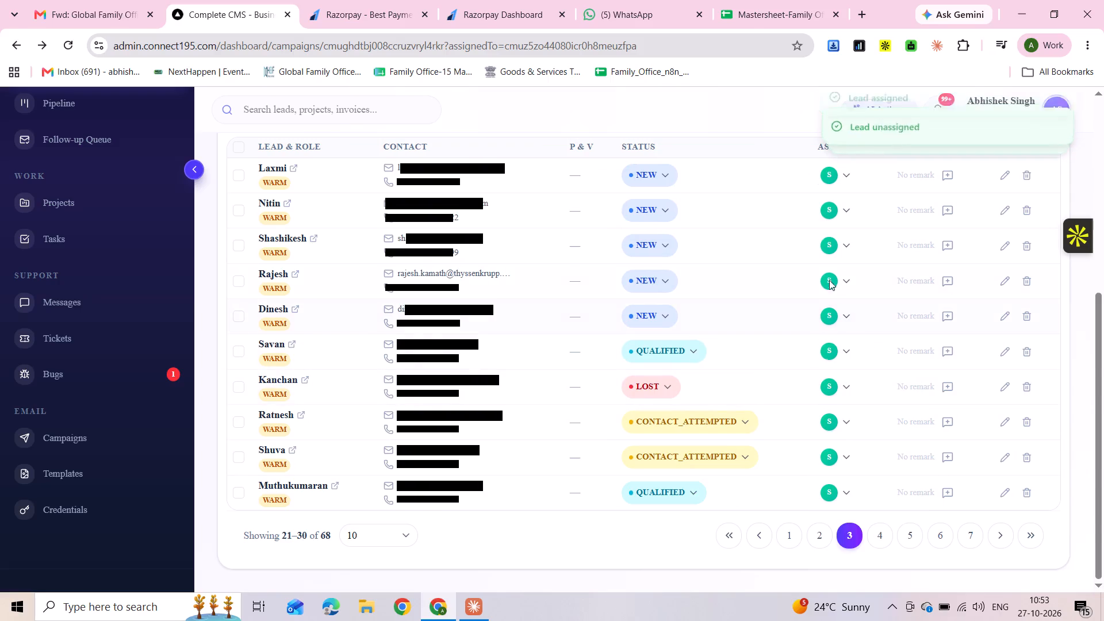
Reassign the New leads Shashikesh and Laxmi from Shalini to Divyanshi.
{"action": "left_click", "coordinate": [831, 246]}
{"action": "double_click", "coordinate": [835, 266]}
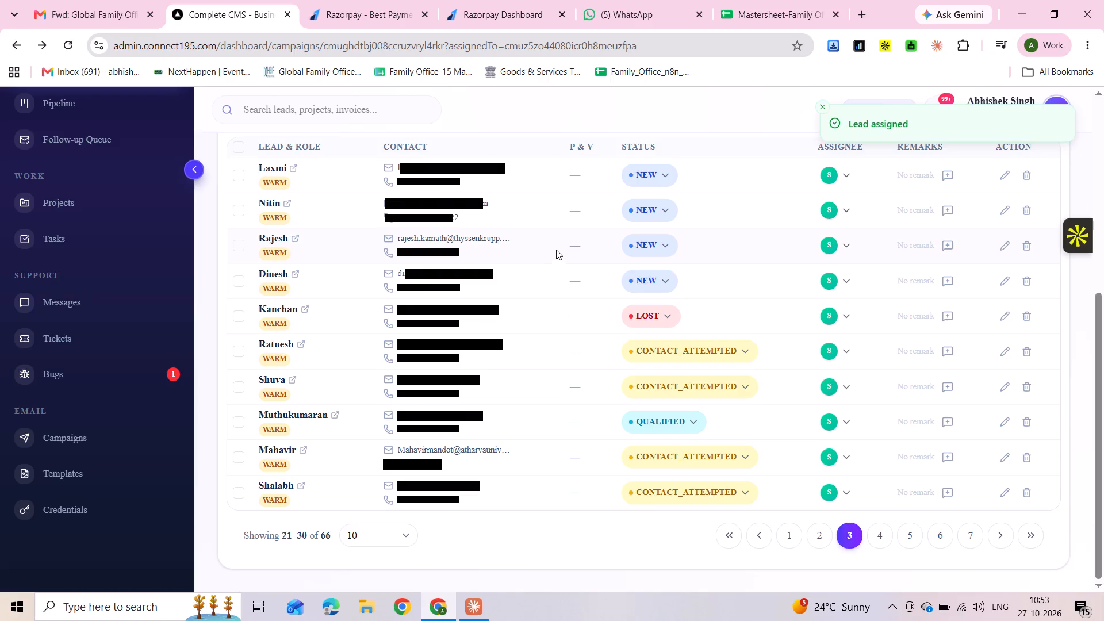
{"action": "scroll", "coordinate": [877, 262], "scroll_direction": "up", "scroll_amount": 1}
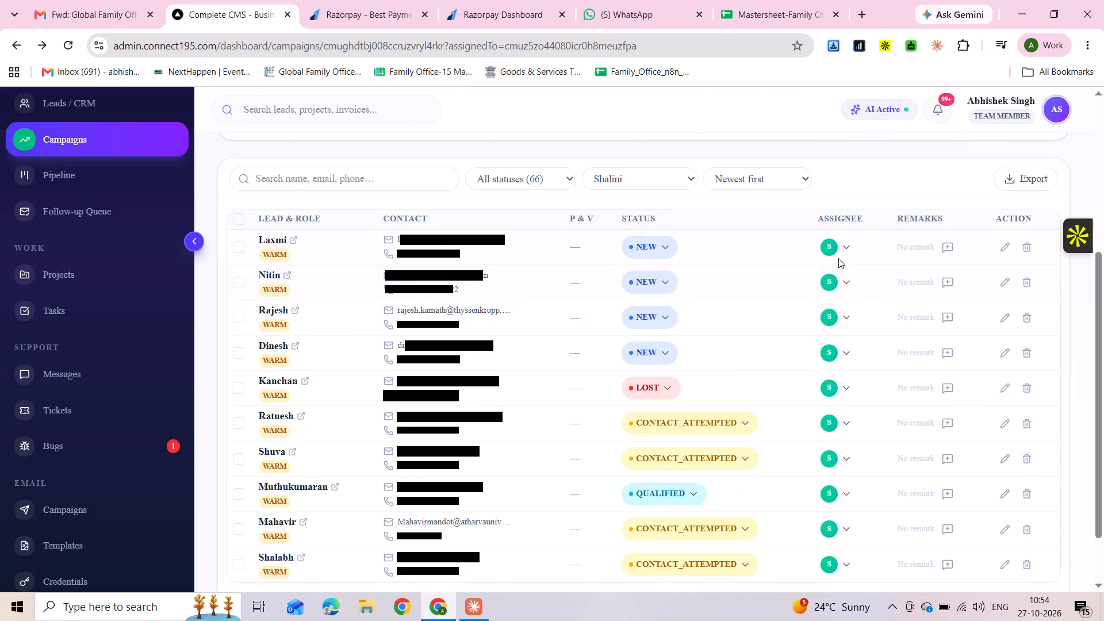
{"action": "left_click", "coordinate": [843, 248]}
{"action": "left_click", "coordinate": [844, 263]}
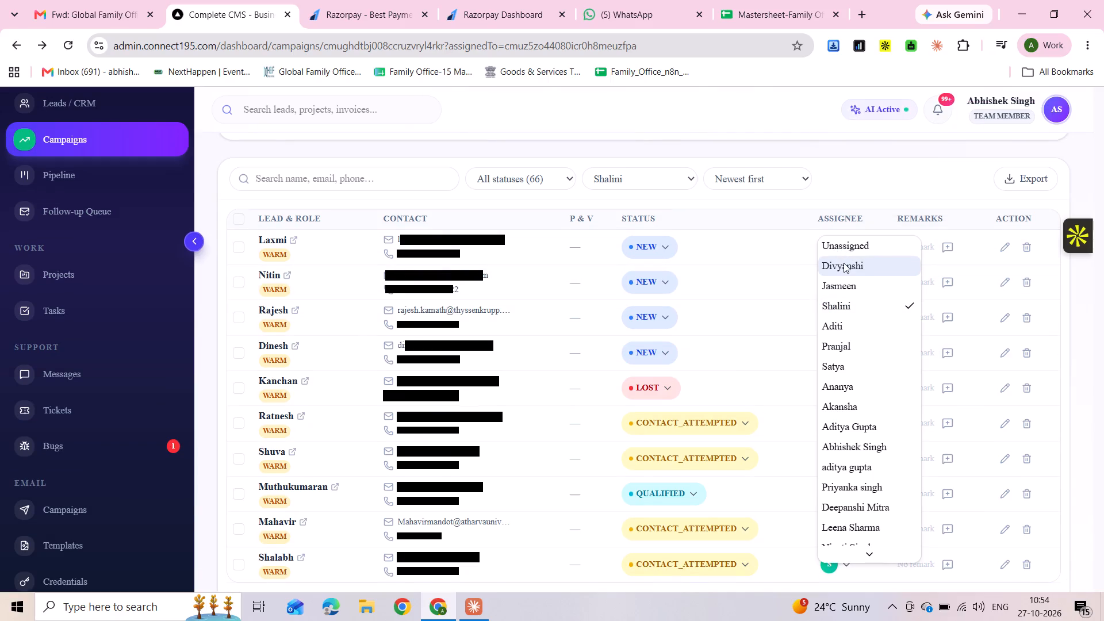
Switch to the Mastersheet spreadsheet in Google Sheets.
{"action": "left_click", "coordinate": [789, 6]}
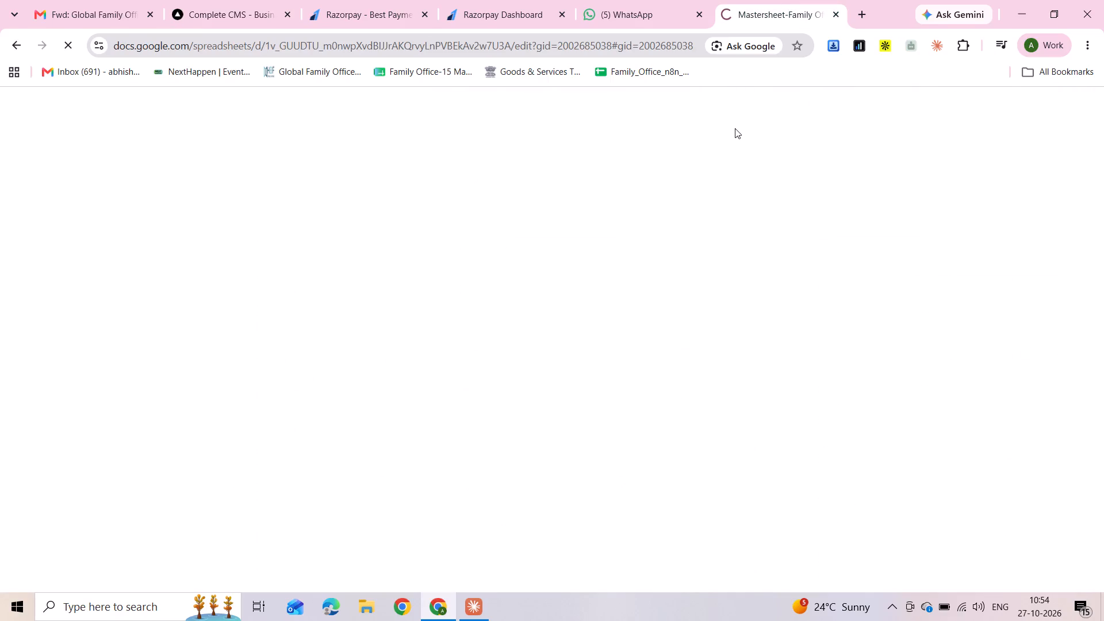